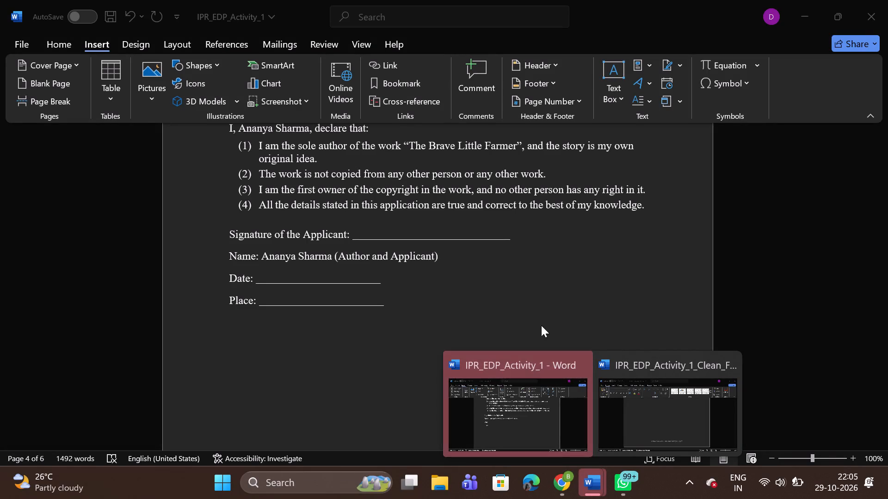
Switch to the document window whose name begins with IPR_EDP_Activity_1_Clean.
{"action": "left_click", "coordinate": [504, 333]}
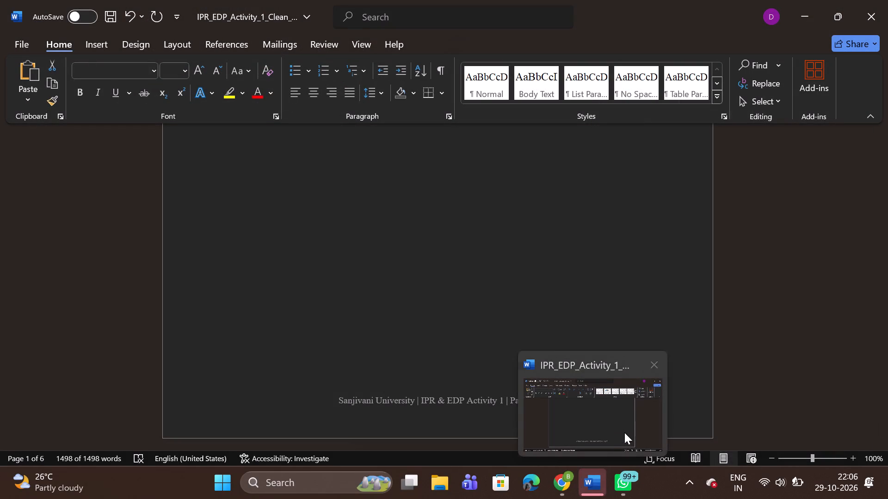
{"action": "left_click", "coordinate": [622, 426]}
Review the document from the copyright declaration back through the patent sections to the university cover page.
{"action": "scroll", "coordinate": [538, 266], "scroll_direction": "up", "scroll_amount": 2}
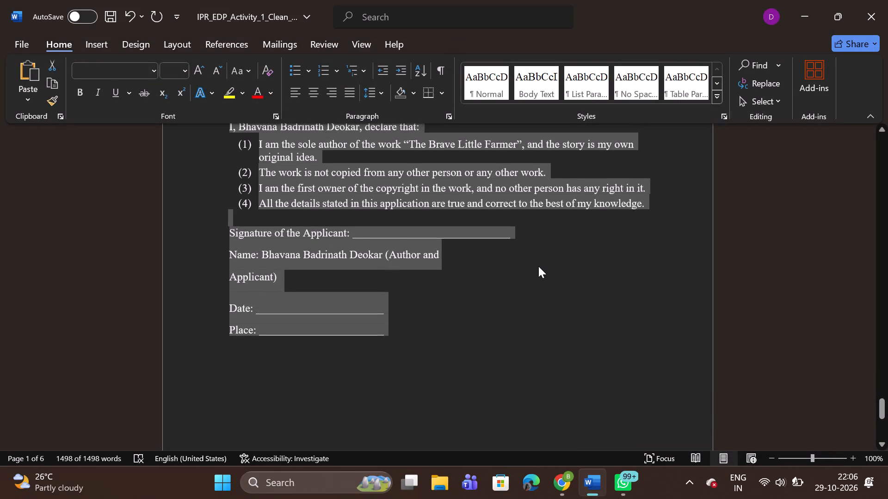
{"action": "left_click", "coordinate": [538, 266]}
{"action": "scroll", "coordinate": [538, 266], "scroll_direction": "up", "scroll_amount": 6}
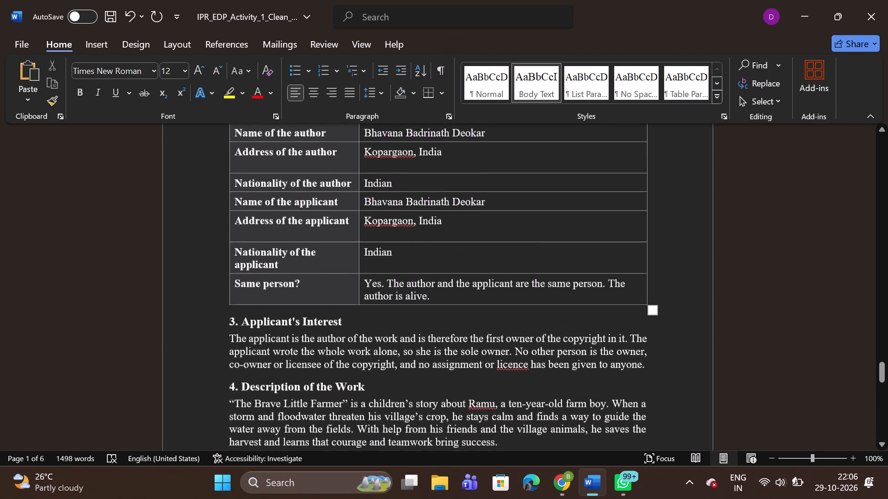
{"action": "scroll", "coordinate": [538, 266], "scroll_direction": "up", "scroll_amount": 16}
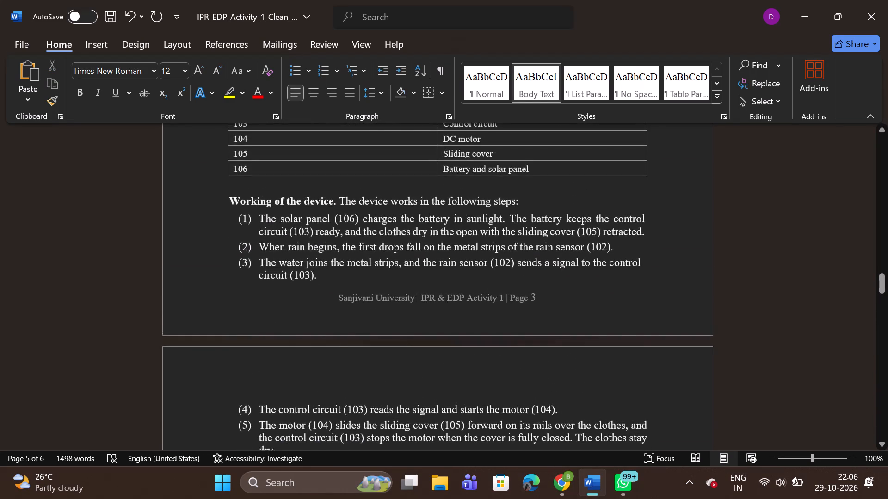
{"action": "scroll", "coordinate": [538, 266], "scroll_direction": "up", "scroll_amount": 13}
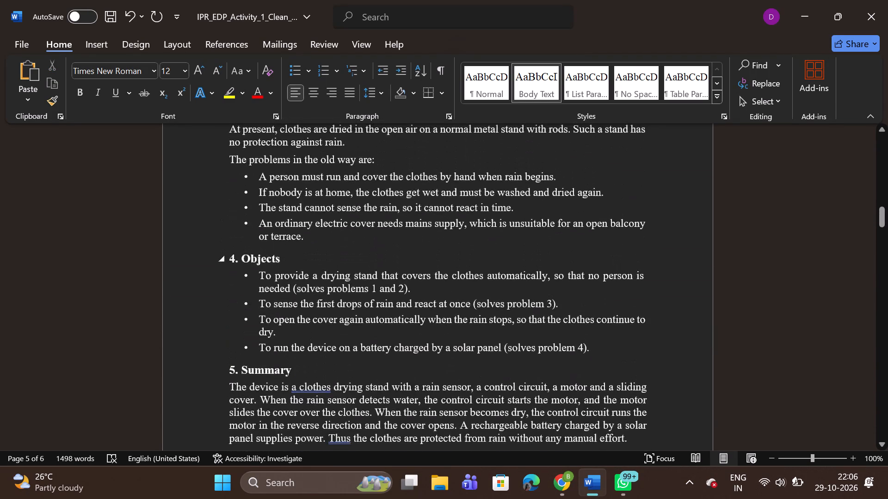
{"action": "scroll", "coordinate": [538, 266], "scroll_direction": "up", "scroll_amount": 10}
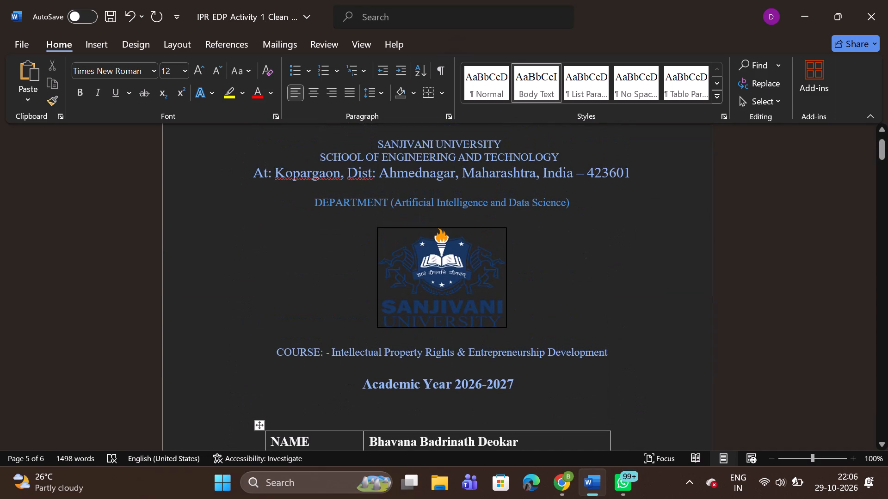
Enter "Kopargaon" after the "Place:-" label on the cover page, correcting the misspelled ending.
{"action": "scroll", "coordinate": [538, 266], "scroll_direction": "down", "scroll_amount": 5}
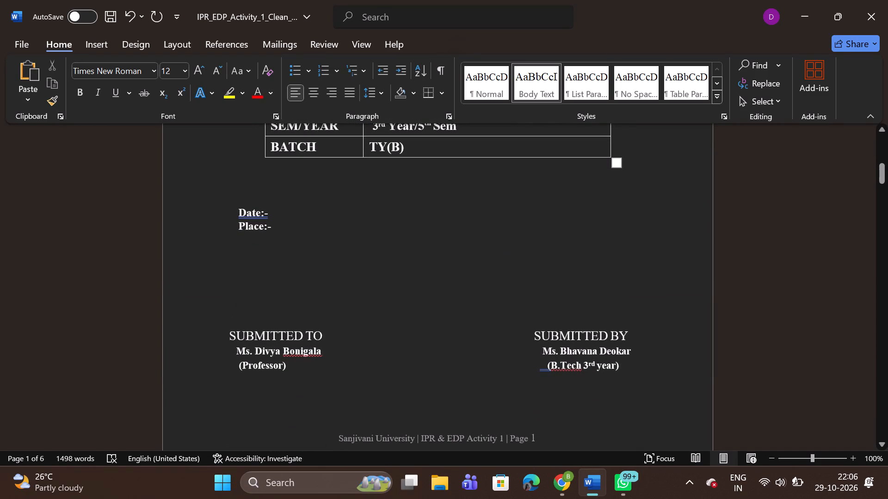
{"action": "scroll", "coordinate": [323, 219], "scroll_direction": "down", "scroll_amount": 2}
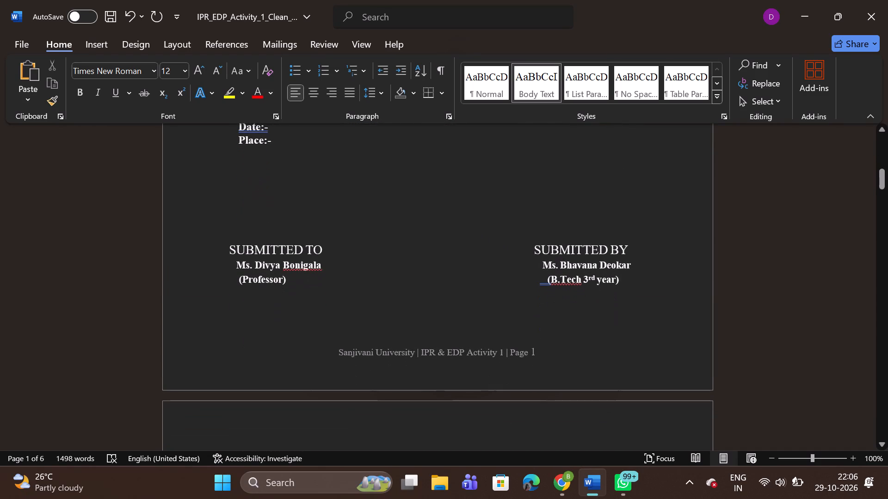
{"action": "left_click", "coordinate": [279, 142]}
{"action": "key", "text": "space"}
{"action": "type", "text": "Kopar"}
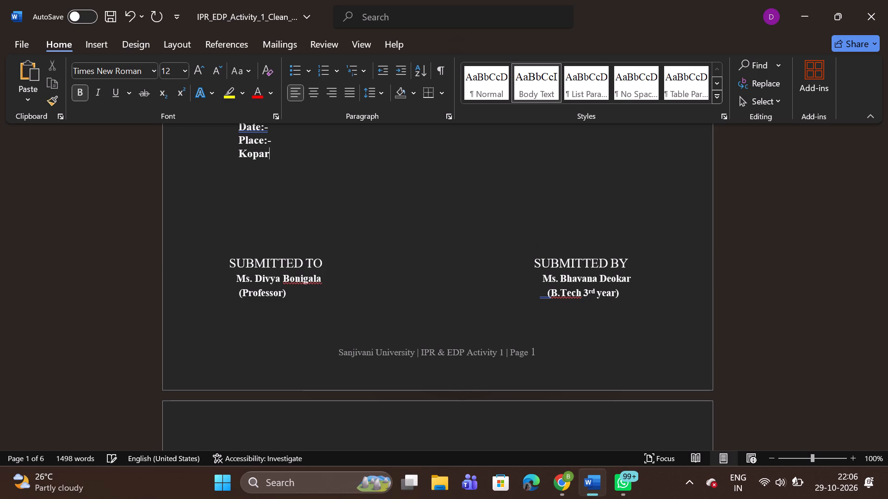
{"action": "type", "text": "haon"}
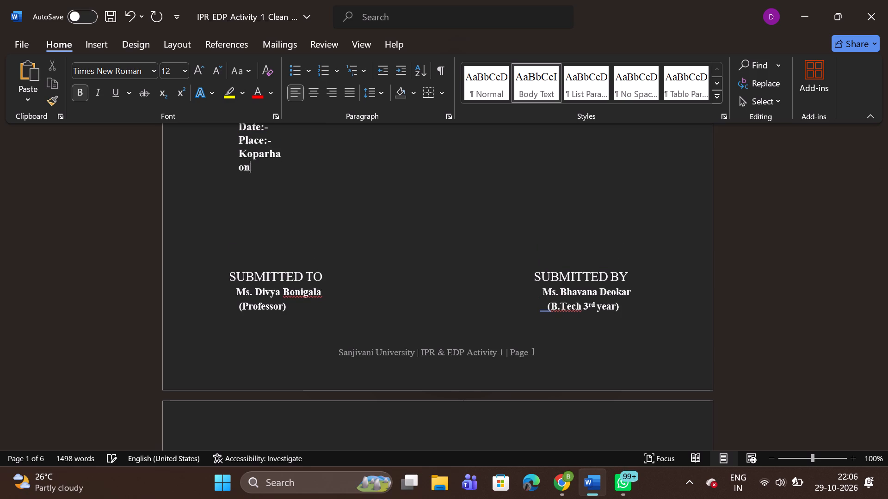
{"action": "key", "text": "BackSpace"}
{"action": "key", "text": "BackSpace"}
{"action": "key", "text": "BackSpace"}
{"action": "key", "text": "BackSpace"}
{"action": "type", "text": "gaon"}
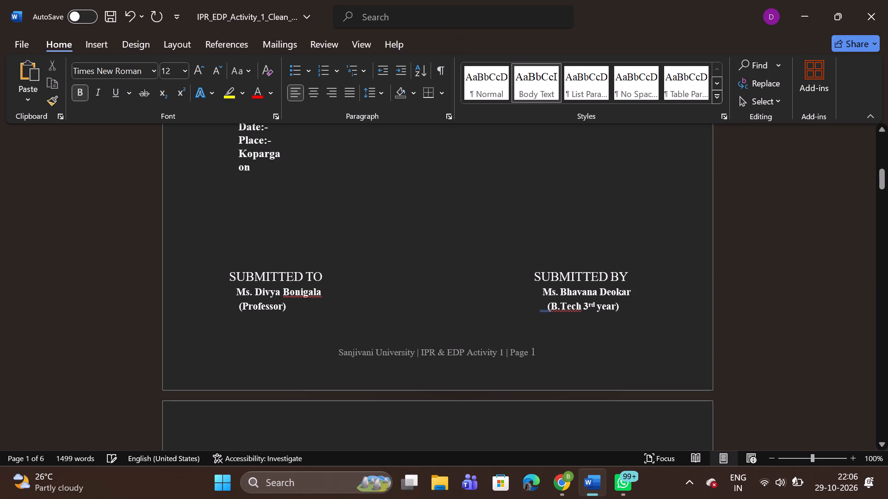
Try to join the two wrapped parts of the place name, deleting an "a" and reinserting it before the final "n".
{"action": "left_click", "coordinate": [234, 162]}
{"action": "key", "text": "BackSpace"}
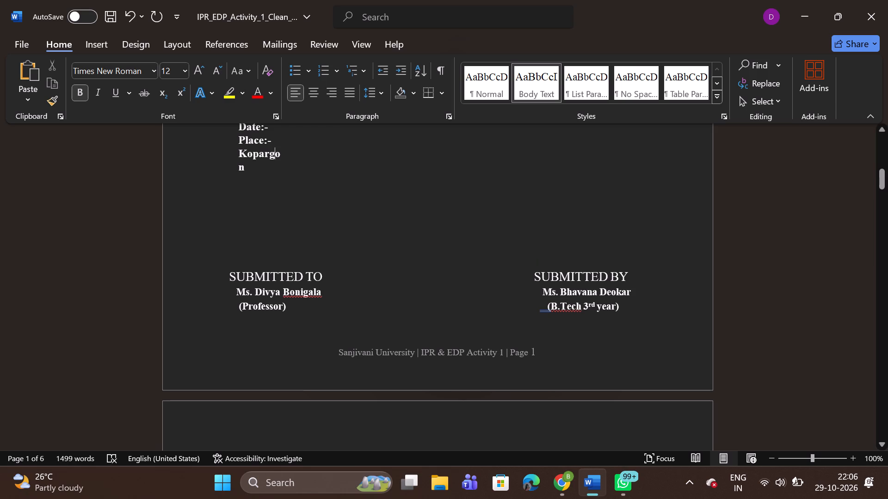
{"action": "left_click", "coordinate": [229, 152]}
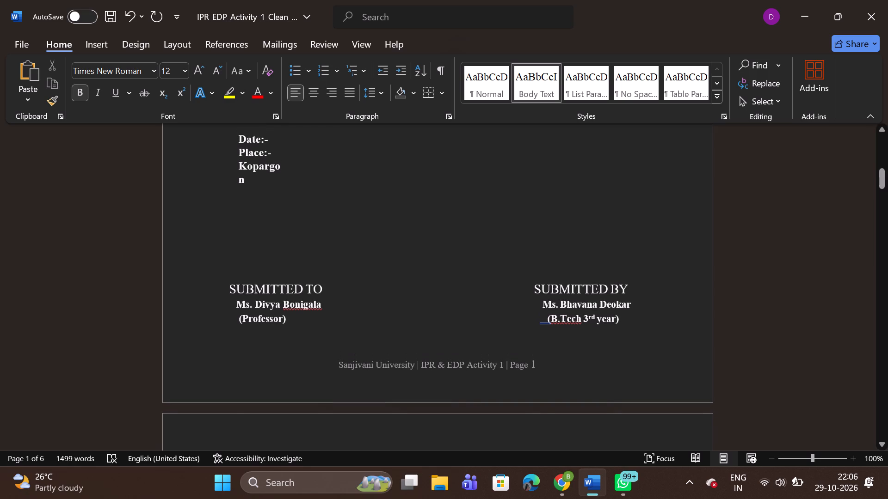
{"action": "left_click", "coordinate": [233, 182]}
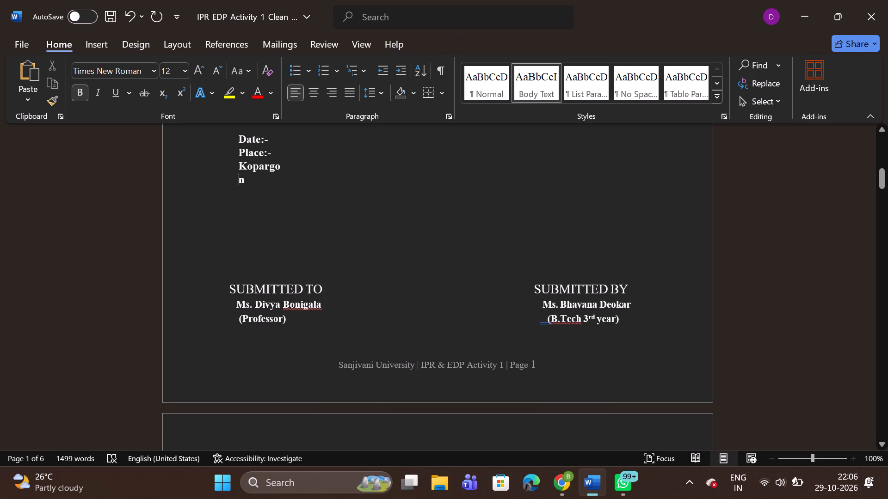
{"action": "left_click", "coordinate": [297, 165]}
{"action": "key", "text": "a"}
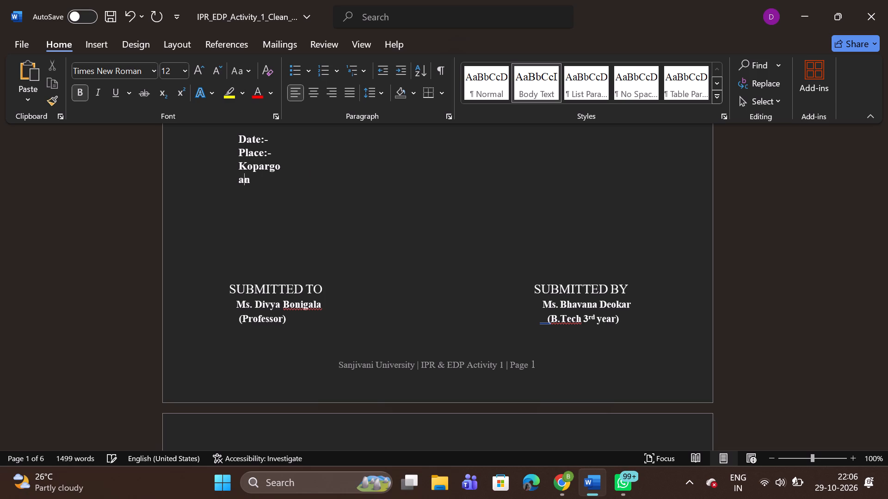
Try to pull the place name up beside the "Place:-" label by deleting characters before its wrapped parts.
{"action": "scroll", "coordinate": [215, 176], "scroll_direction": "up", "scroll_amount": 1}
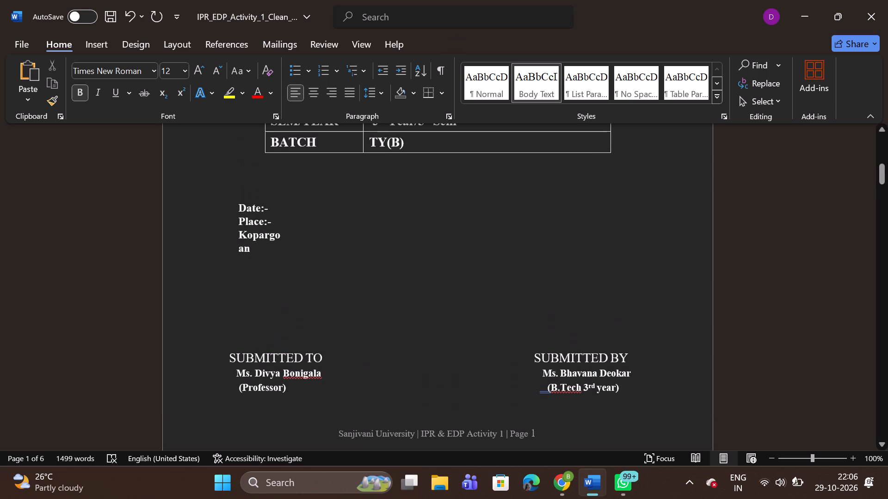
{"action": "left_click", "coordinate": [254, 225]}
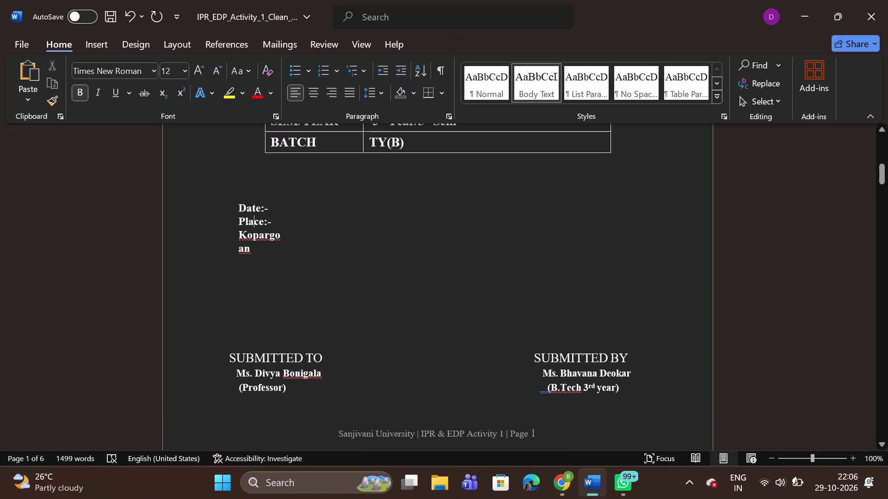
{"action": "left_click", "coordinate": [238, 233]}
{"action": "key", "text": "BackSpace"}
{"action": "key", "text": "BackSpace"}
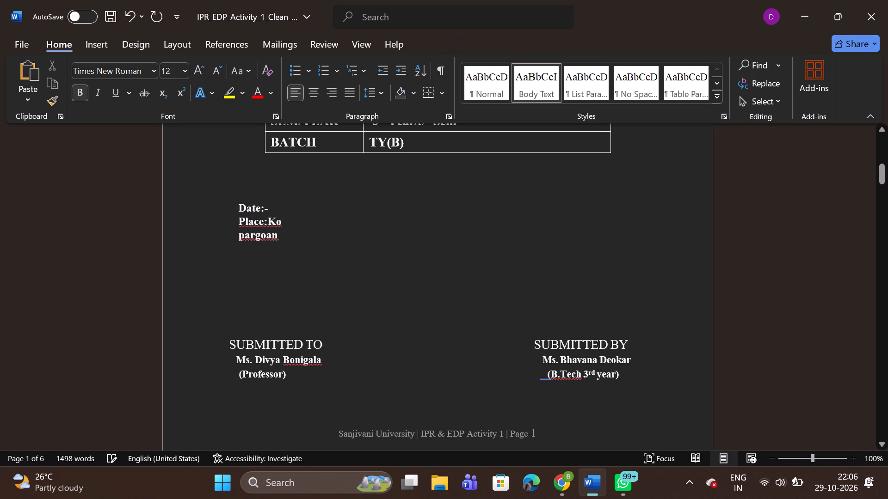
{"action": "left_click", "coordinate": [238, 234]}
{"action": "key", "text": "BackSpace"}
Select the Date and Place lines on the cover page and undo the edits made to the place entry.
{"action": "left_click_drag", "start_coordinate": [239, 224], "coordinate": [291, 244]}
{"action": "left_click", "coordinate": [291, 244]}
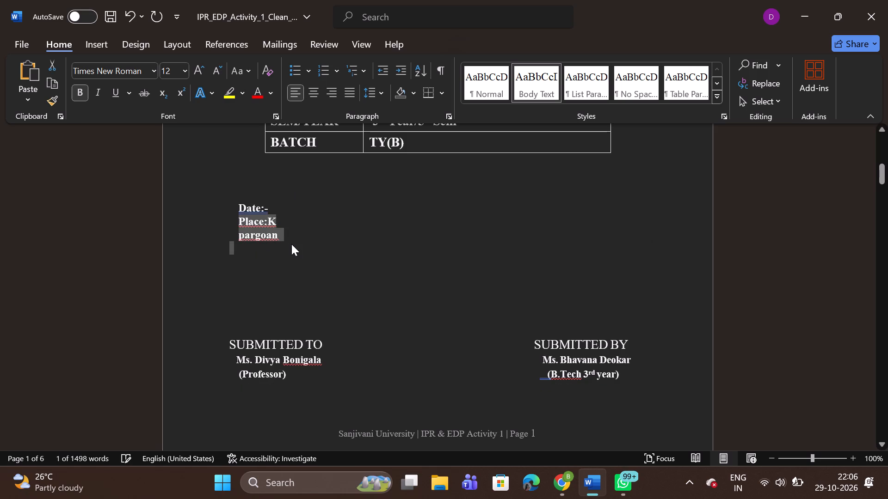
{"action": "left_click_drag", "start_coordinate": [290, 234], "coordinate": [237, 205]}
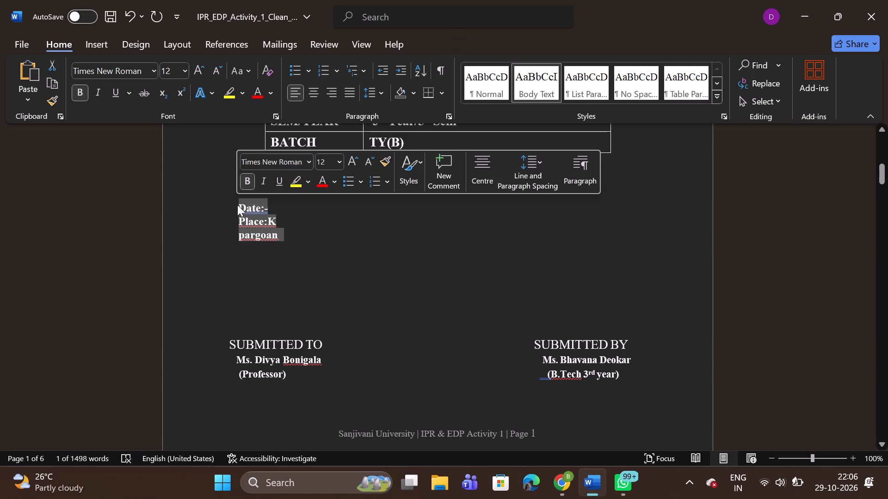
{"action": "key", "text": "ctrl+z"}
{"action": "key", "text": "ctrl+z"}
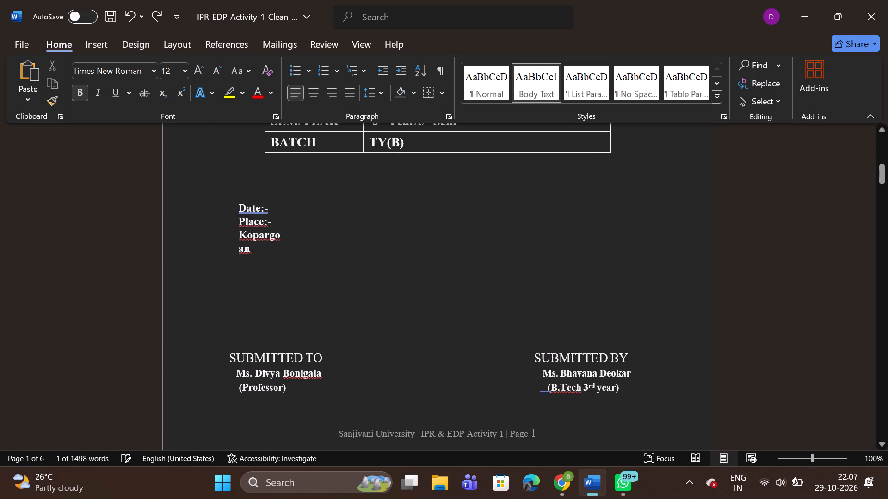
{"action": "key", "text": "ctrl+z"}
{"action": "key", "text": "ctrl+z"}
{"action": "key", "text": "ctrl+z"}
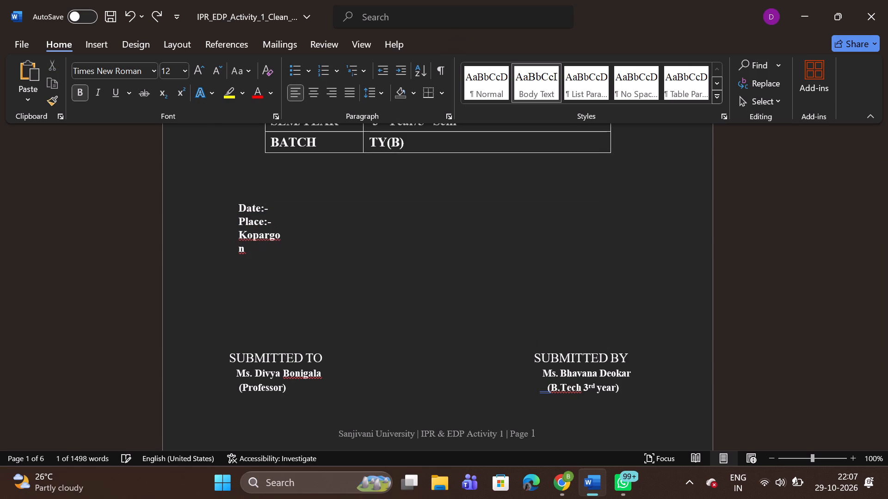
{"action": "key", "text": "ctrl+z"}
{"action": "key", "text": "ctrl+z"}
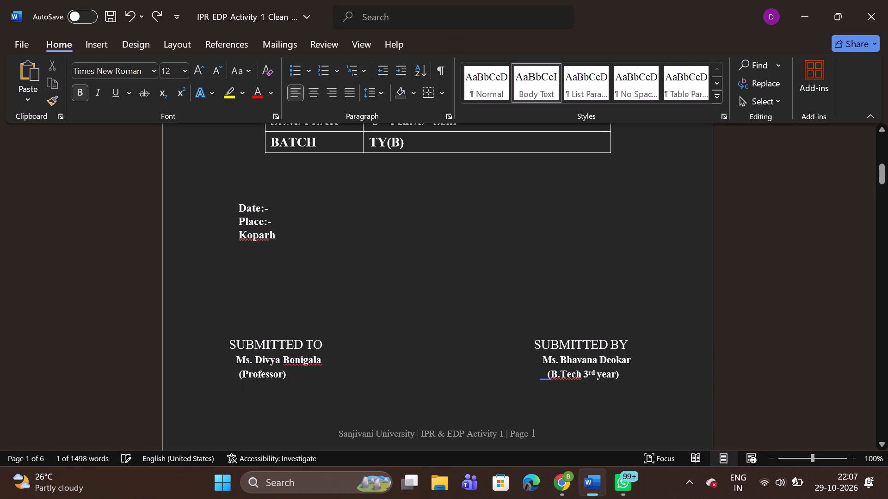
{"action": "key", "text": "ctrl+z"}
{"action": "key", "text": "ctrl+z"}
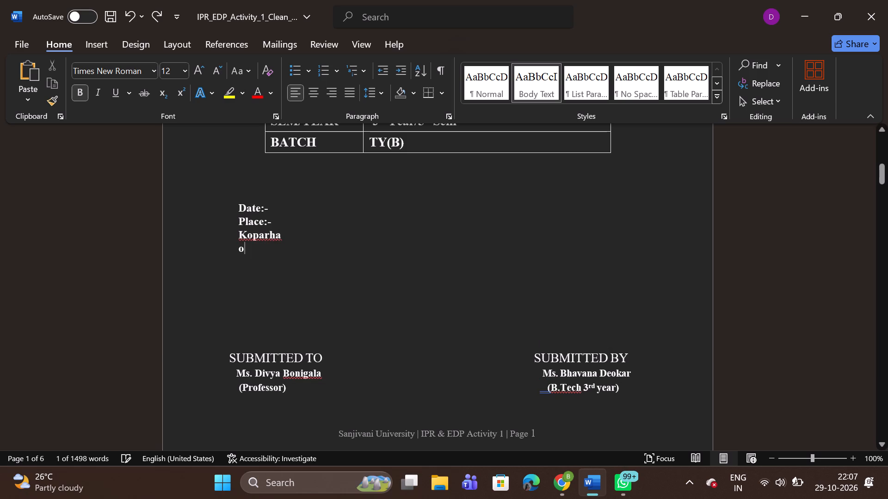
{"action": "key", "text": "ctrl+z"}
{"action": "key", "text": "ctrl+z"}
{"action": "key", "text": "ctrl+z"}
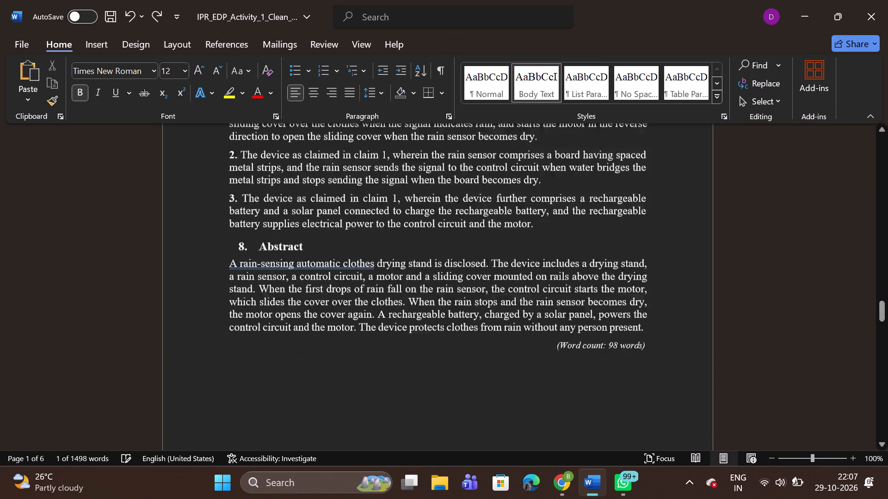
Review the cover page details and the opening sections of the Question 1 patent draft.
{"action": "scroll", "coordinate": [252, 213], "scroll_direction": "up", "scroll_amount": 11}
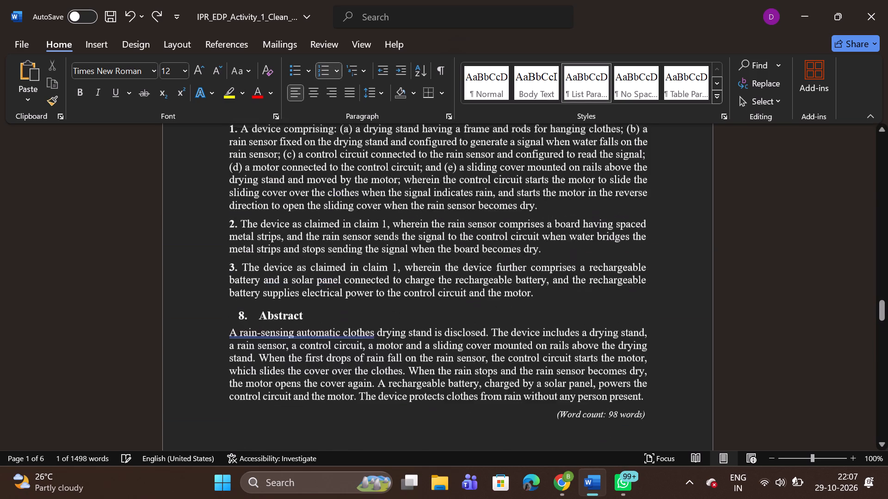
{"action": "scroll", "coordinate": [252, 213], "scroll_direction": "up", "scroll_amount": 14}
{"action": "scroll", "coordinate": [252, 213], "scroll_direction": "up", "scroll_amount": 14}
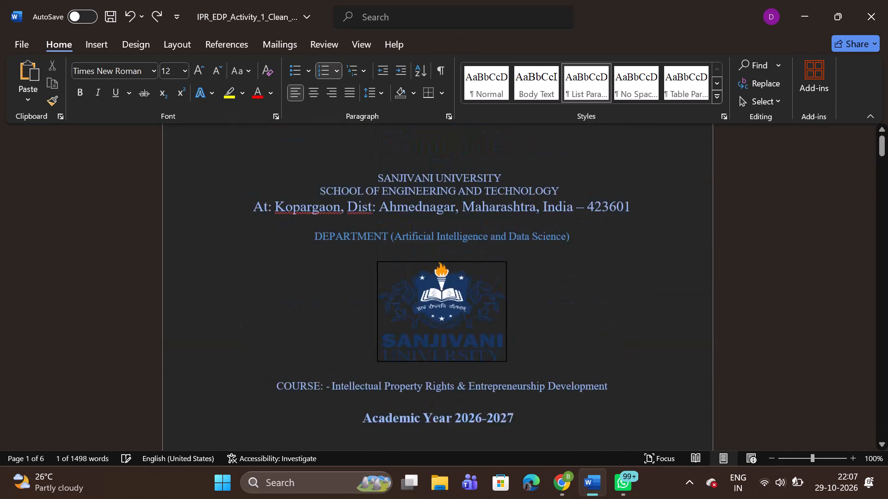
{"action": "scroll", "coordinate": [252, 213], "scroll_direction": "up", "scroll_amount": 11}
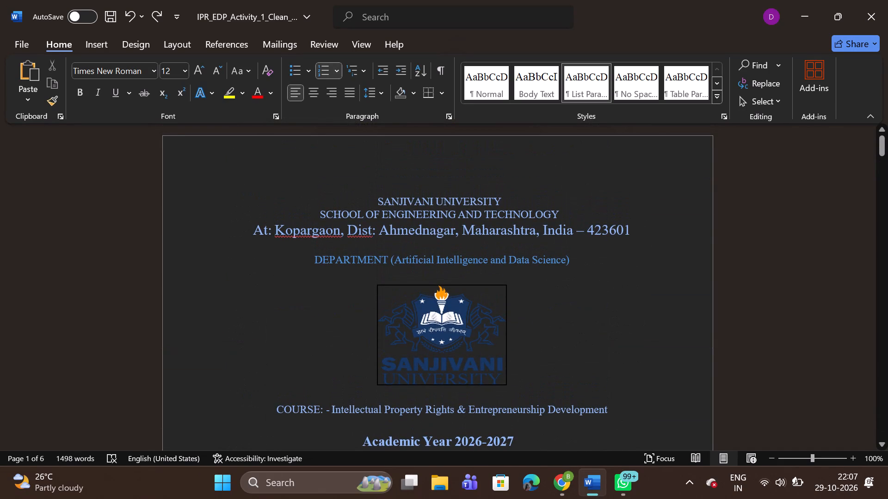
{"action": "scroll", "coordinate": [252, 213], "scroll_direction": "down", "scroll_amount": 3}
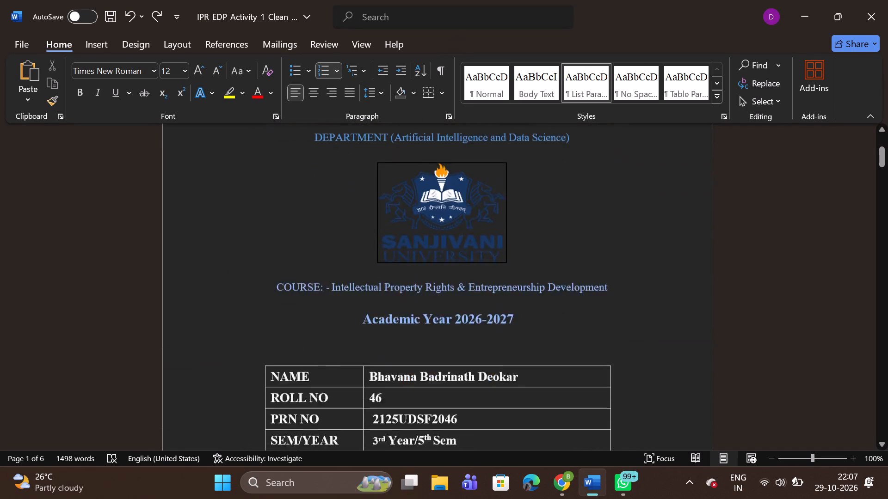
{"action": "scroll", "coordinate": [252, 213], "scroll_direction": "down", "scroll_amount": 6}
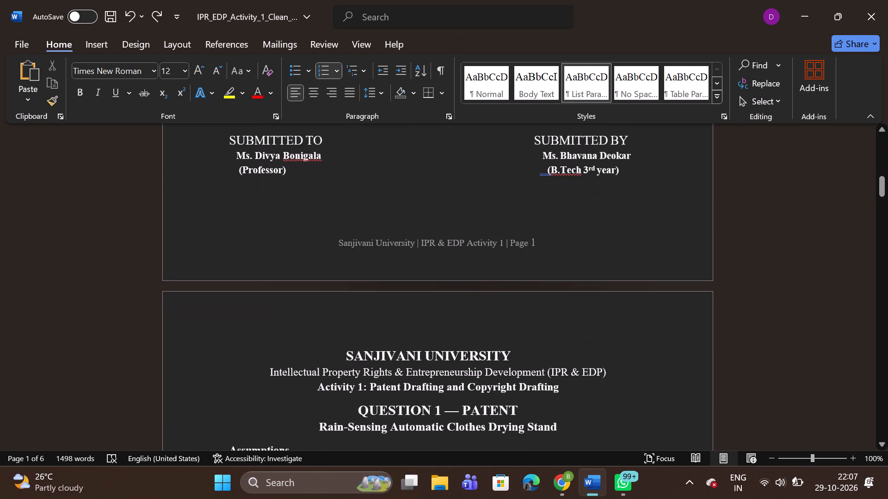
{"action": "scroll", "coordinate": [252, 213], "scroll_direction": "down", "scroll_amount": 5}
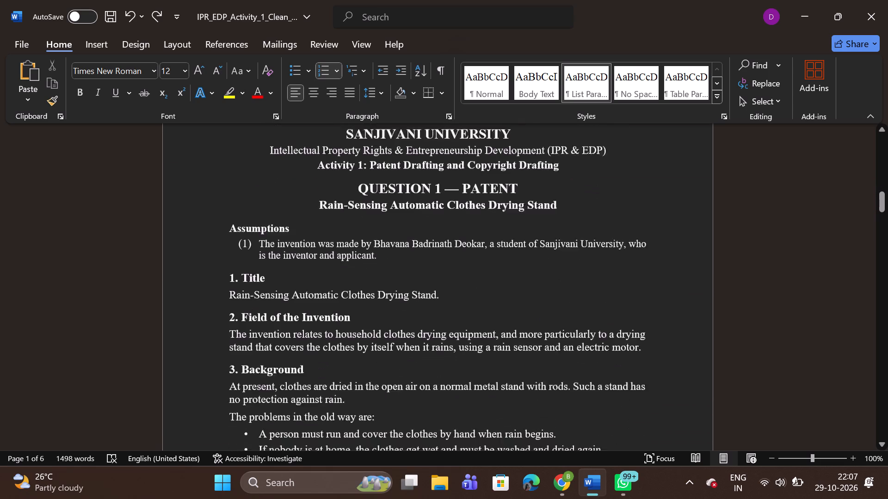
Save the document to the Downloads folder as a Word document under the name IPR_EDP_Activity_1_Clean_Final.
{"action": "scroll", "coordinate": [252, 213], "scroll_direction": "down", "scroll_amount": 2}
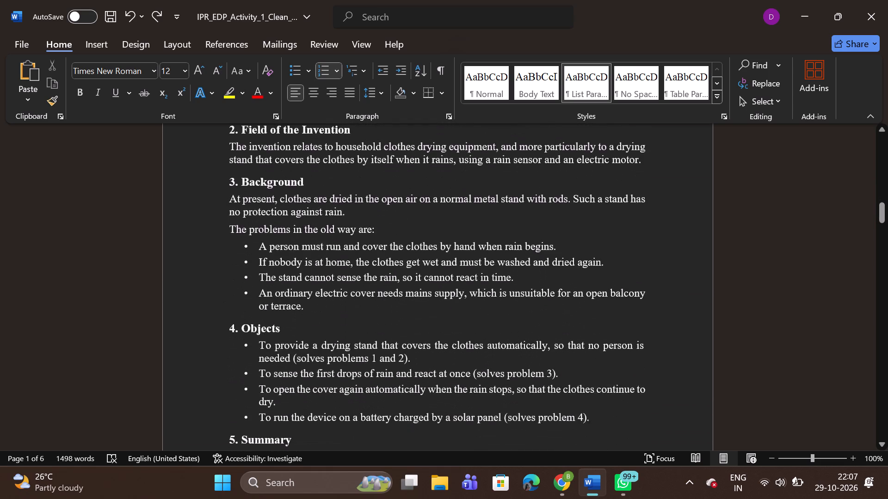
{"action": "scroll", "coordinate": [252, 213], "scroll_direction": "down", "scroll_amount": 3}
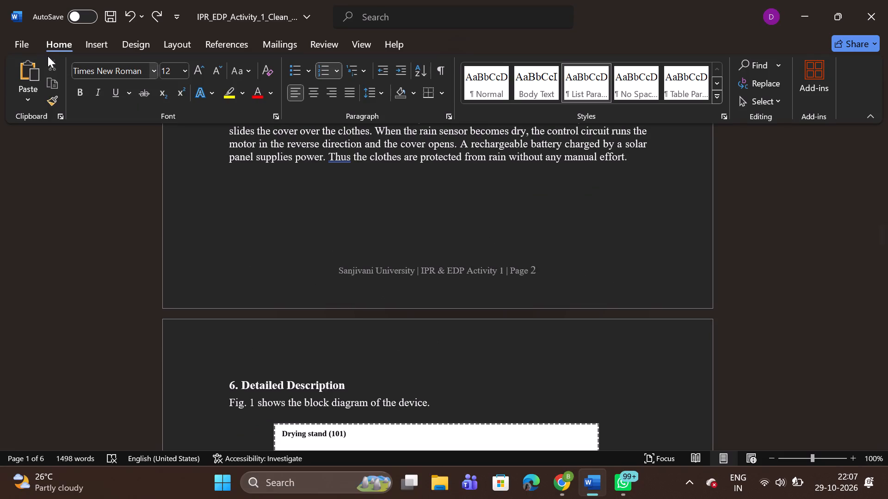
{"action": "left_click", "coordinate": [23, 41]}
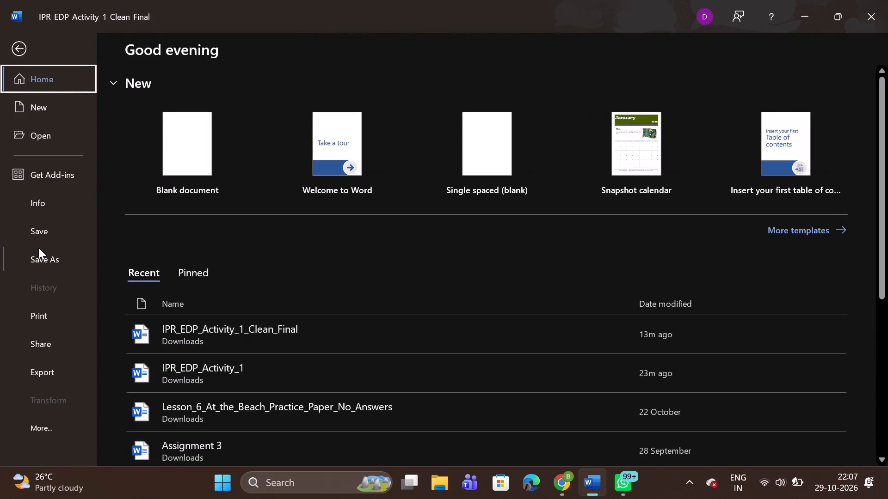
{"action": "left_click", "coordinate": [38, 248]}
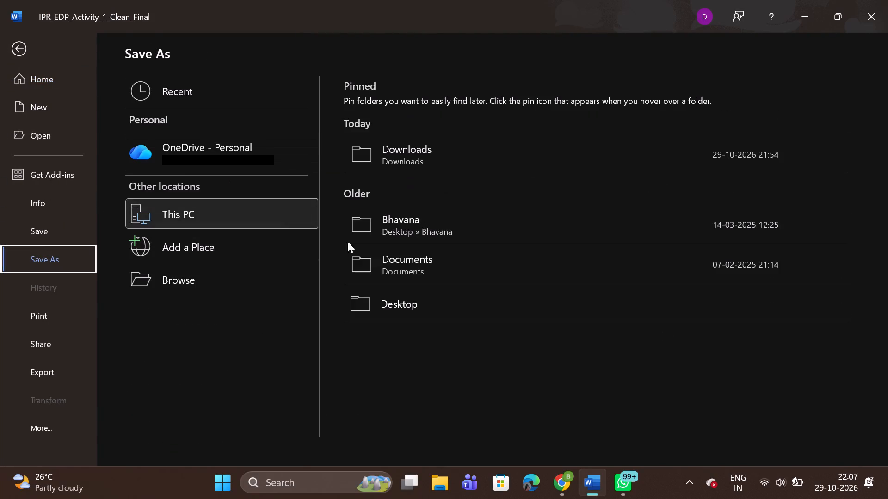
{"action": "left_click", "coordinate": [399, 162]}
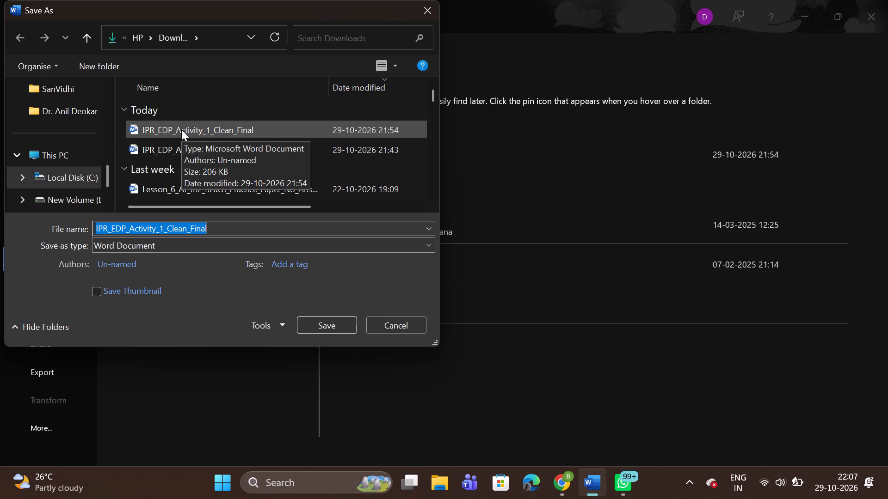
{"action": "scroll", "coordinate": [66, 148], "scroll_direction": "down", "scroll_amount": 2}
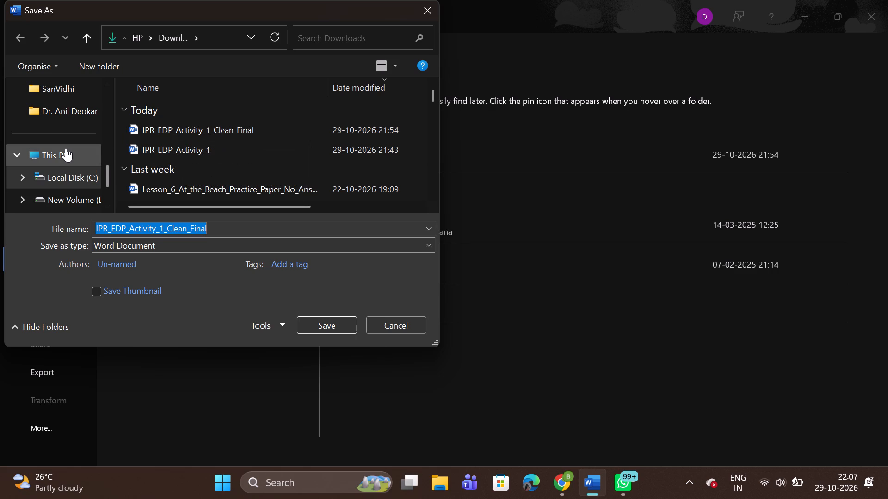
{"action": "scroll", "coordinate": [54, 150], "scroll_direction": "up", "scroll_amount": 2}
{"action": "scroll", "coordinate": [51, 103], "scroll_direction": "up", "scroll_amount": 1}
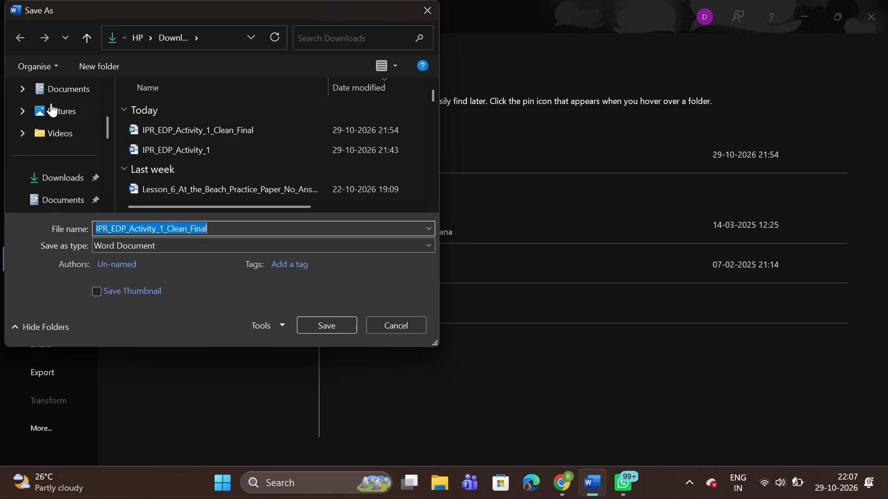
{"action": "left_click", "coordinate": [45, 171]}
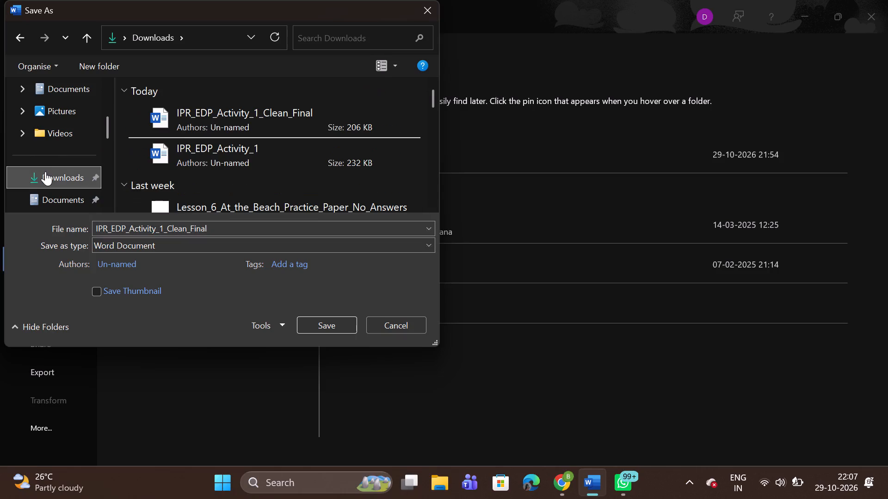
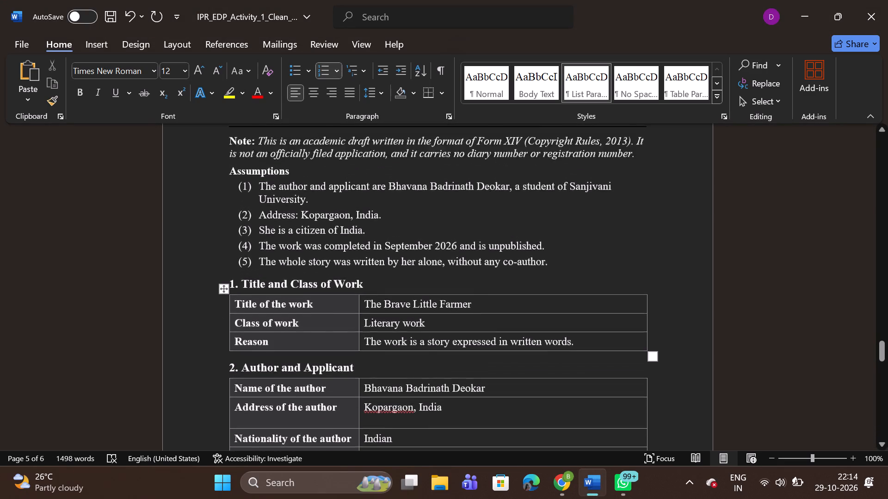
{"action": "scroll", "coordinate": [491, 314], "scroll_direction": "up", "scroll_amount": 4}
{"action": "scroll", "coordinate": [491, 314], "scroll_direction": "down", "scroll_amount": 7}
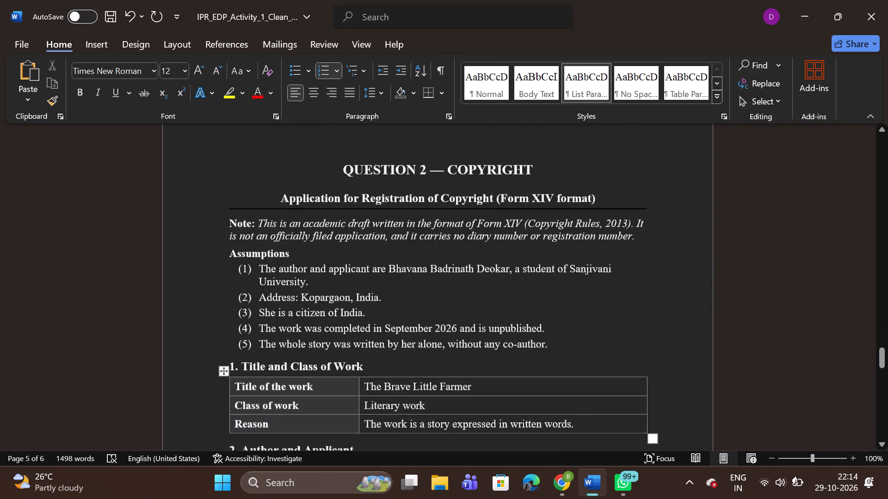
{"action": "scroll", "coordinate": [491, 314], "scroll_direction": "down", "scroll_amount": 4}
{"action": "scroll", "coordinate": [491, 314], "scroll_direction": "up", "scroll_amount": 3}
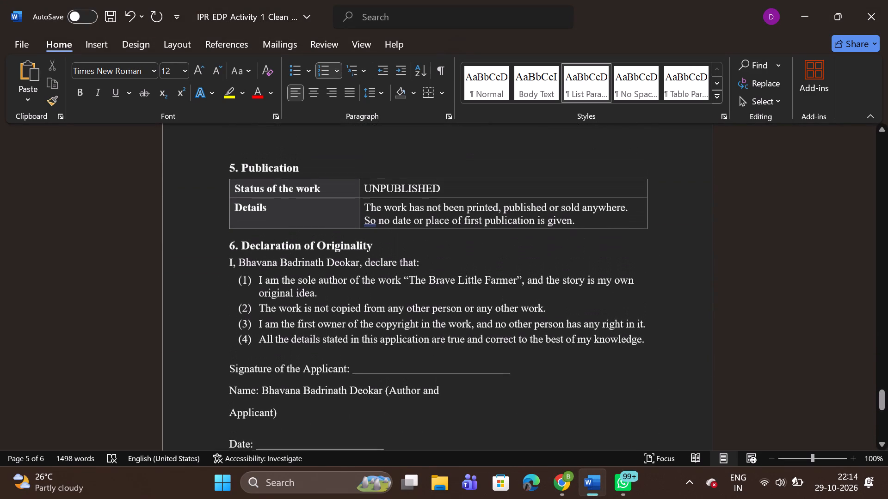
{"action": "scroll", "coordinate": [491, 314], "scroll_direction": "up", "scroll_amount": 1}
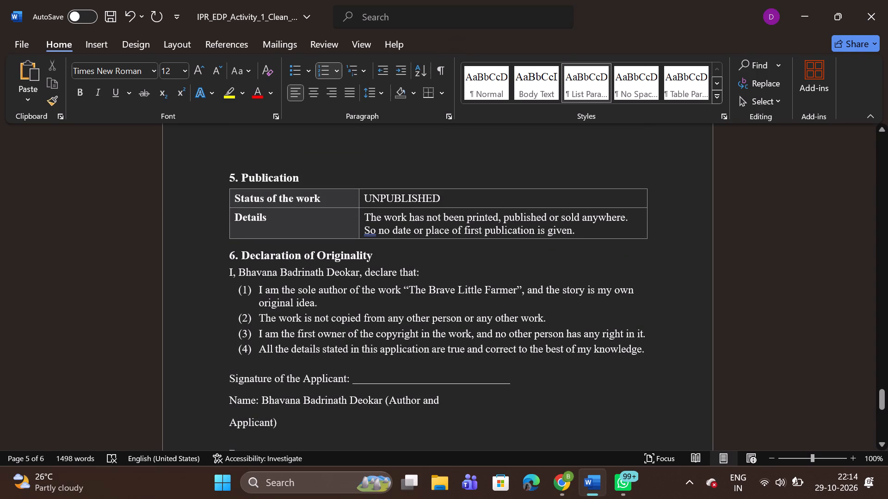
Examine the Fig. 1 caption, the parts list, the reference table and the working steps on page 3 for a duplicate caption.
{"action": "scroll", "coordinate": [491, 314], "scroll_direction": "up", "scroll_amount": 14}
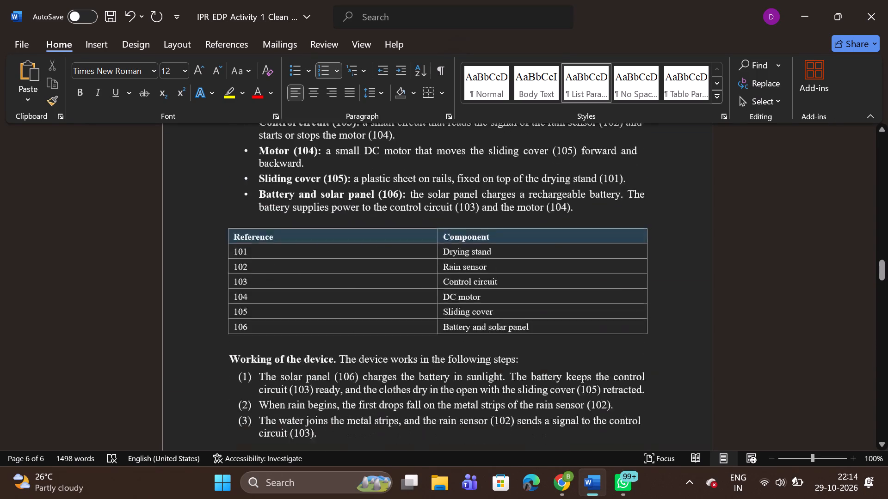
{"action": "scroll", "coordinate": [491, 314], "scroll_direction": "up", "scroll_amount": 1}
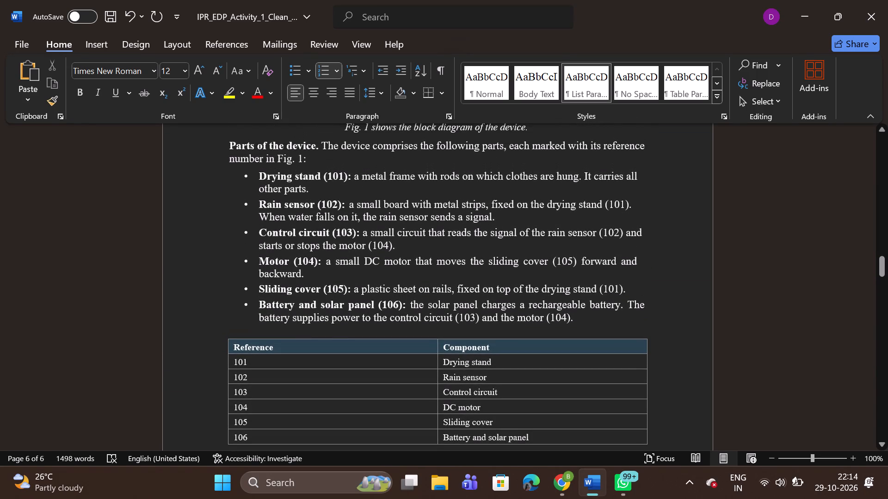
{"action": "scroll", "coordinate": [491, 314], "scroll_direction": "down", "scroll_amount": 3}
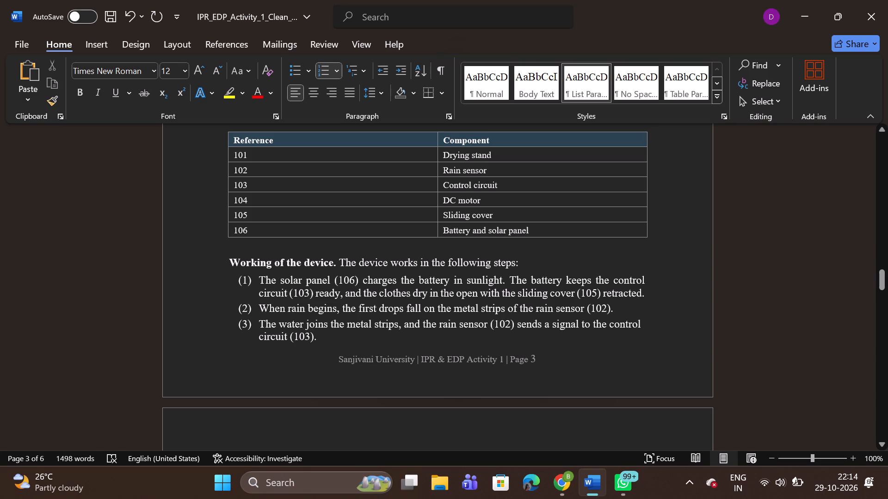
{"action": "scroll", "coordinate": [491, 314], "scroll_direction": "right", "scroll_amount": 1}
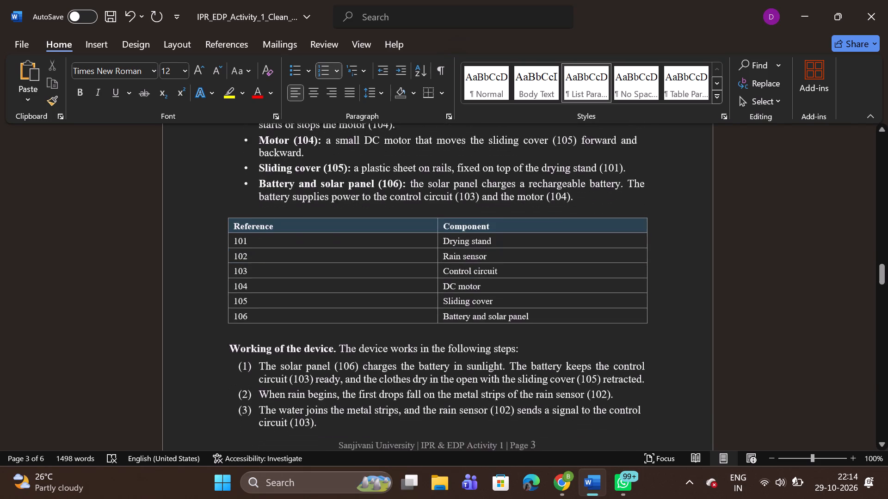
{"action": "scroll", "coordinate": [491, 314], "scroll_direction": "right", "scroll_amount": 1}
{"action": "scroll", "coordinate": [491, 314], "scroll_direction": "down", "scroll_amount": 1}
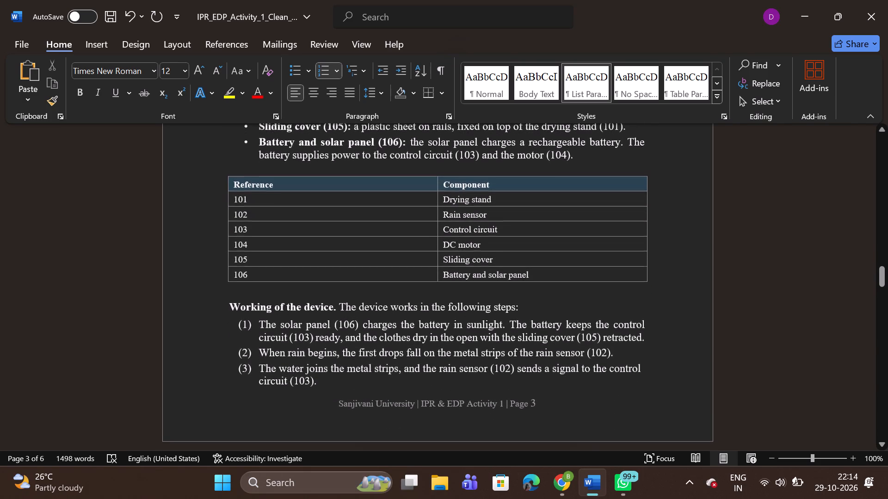
{"action": "scroll", "coordinate": [491, 314], "scroll_direction": "down", "scroll_amount": 1}
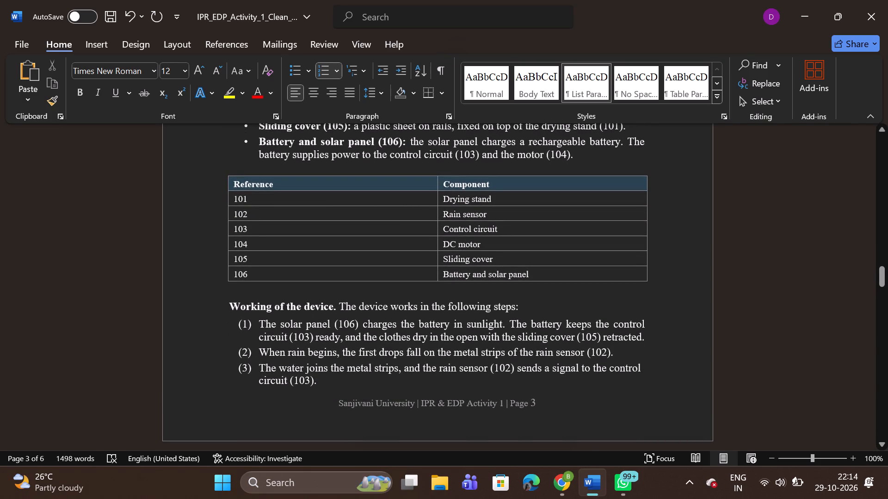
{"action": "scroll", "coordinate": [491, 314], "scroll_direction": "up", "scroll_amount": 3}
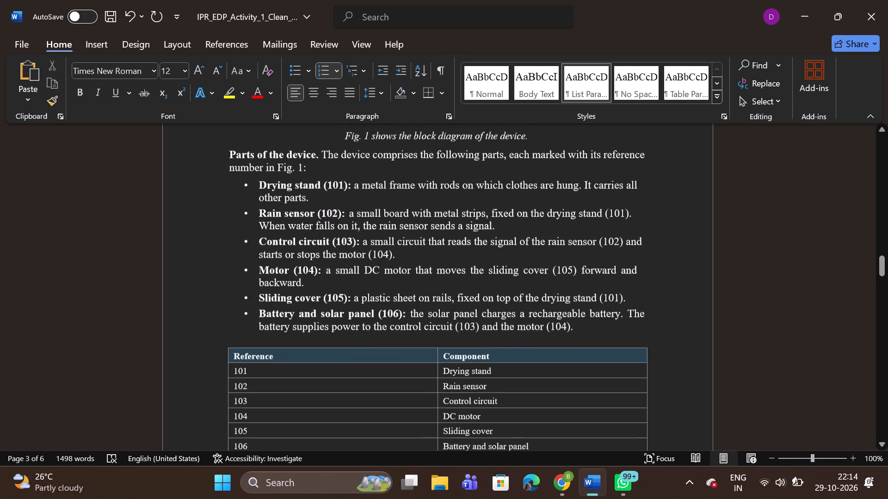
{"action": "scroll", "coordinate": [491, 314], "scroll_direction": "up", "scroll_amount": 1}
{"action": "scroll", "coordinate": [491, 314], "scroll_direction": "down", "scroll_amount": 1}
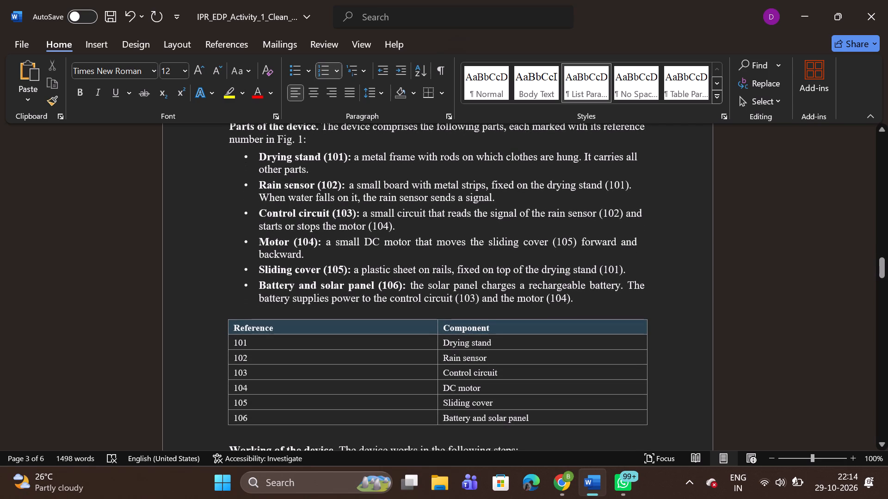
{"action": "scroll", "coordinate": [491, 314], "scroll_direction": "down", "scroll_amount": 2}
{"action": "scroll", "coordinate": [491, 314], "scroll_direction": "up", "scroll_amount": 3}
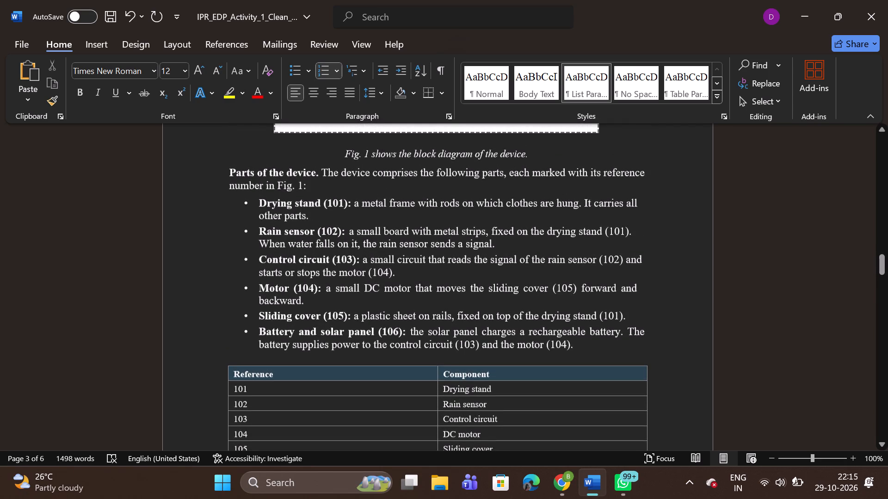
{"action": "scroll", "coordinate": [491, 314], "scroll_direction": "up", "scroll_amount": 2}
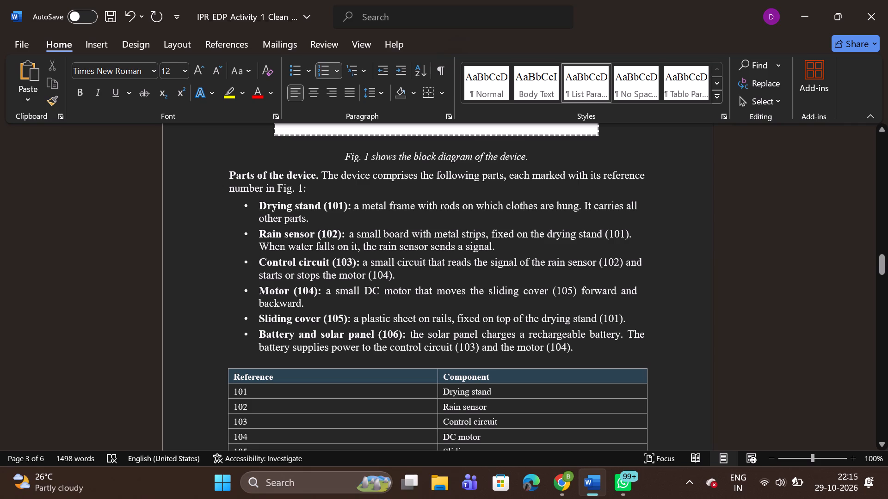
{"action": "scroll", "coordinate": [538, 324], "scroll_direction": "down", "scroll_amount": 1}
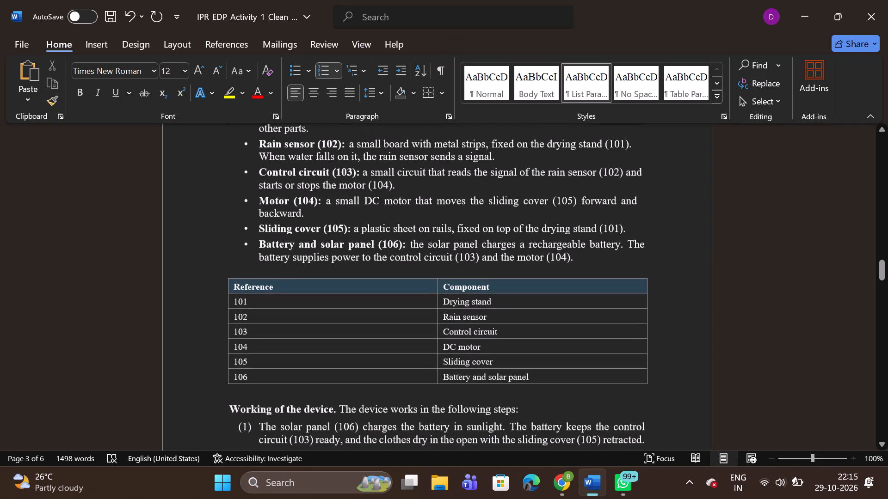
{"action": "scroll", "coordinate": [538, 324], "scroll_direction": "down", "scroll_amount": 1}
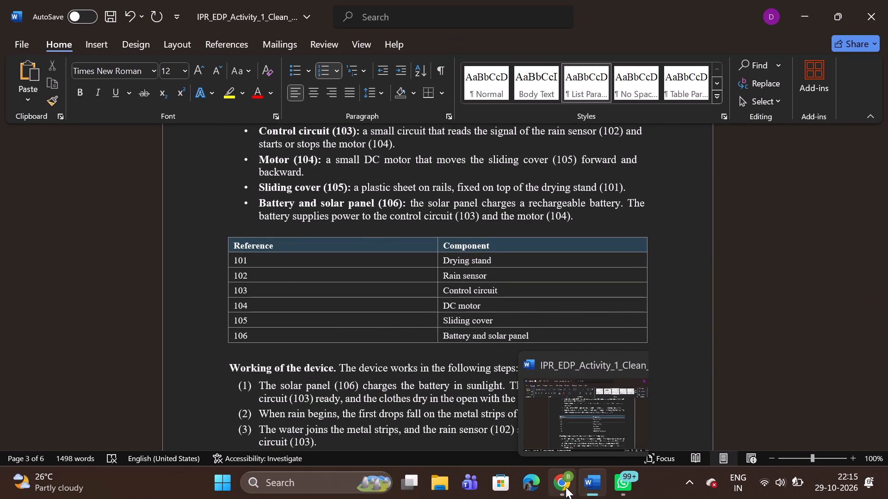
Reread ChatGPT's correction points on the duplicate figure caption and the cover-page date and place.
{"action": "left_click", "coordinate": [566, 487]}
{"action": "scroll", "coordinate": [500, 289], "scroll_direction": "down", "scroll_amount": 1}
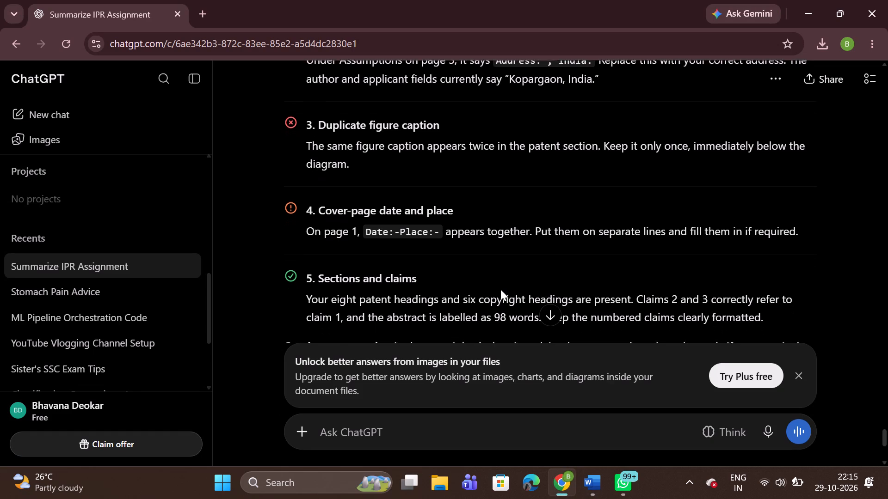
{"action": "scroll", "coordinate": [500, 289], "scroll_direction": "down", "scroll_amount": 1}
{"action": "left_click", "coordinate": [588, 483]}
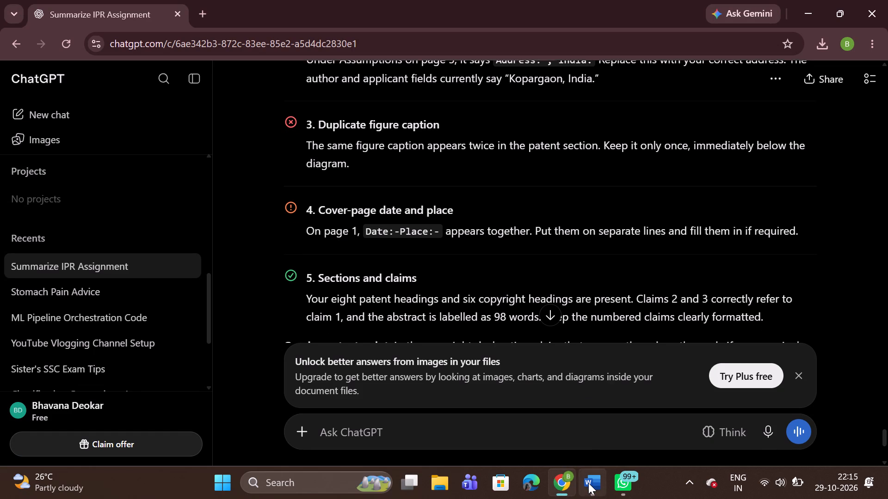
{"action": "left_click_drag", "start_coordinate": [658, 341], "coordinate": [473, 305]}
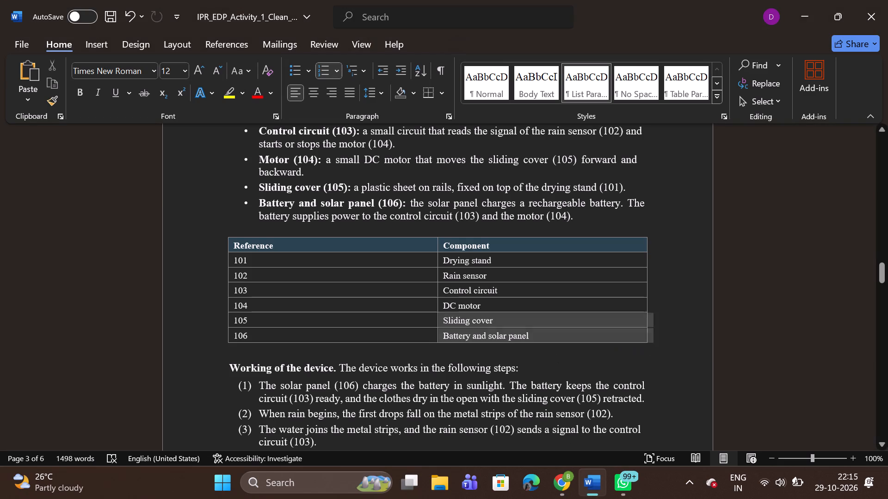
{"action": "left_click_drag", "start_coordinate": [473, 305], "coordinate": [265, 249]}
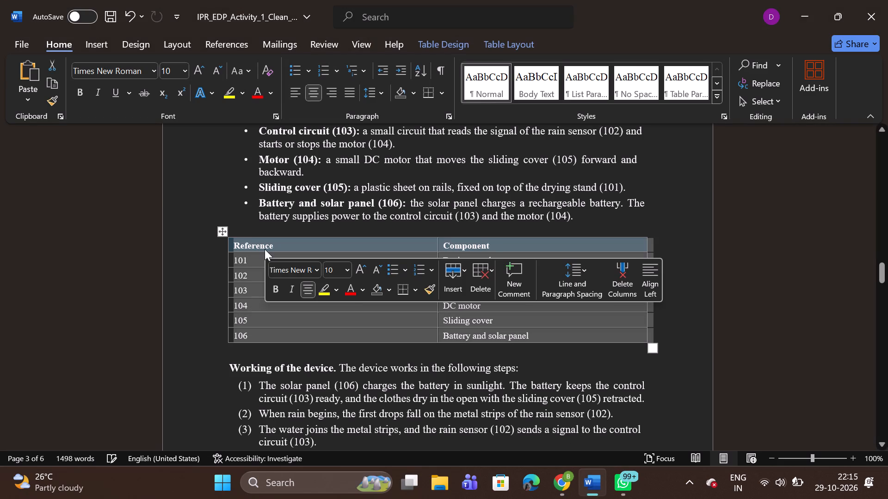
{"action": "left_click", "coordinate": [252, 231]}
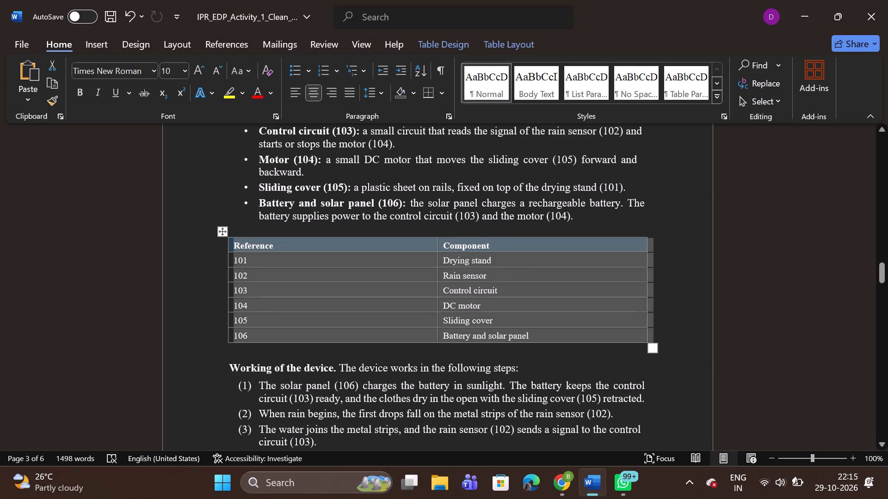
In Word, delete the six bulleted part descriptions (101–106) under Parts of the device, keeping the introductory sentence and the reference table.
{"action": "scroll", "coordinate": [252, 231], "scroll_direction": "up", "scroll_amount": 1}
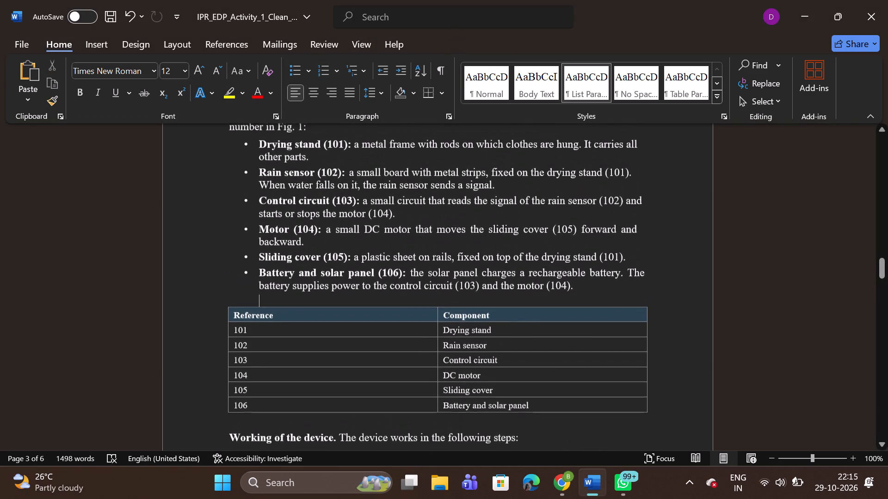
{"action": "scroll", "coordinate": [252, 231], "scroll_direction": "up", "scroll_amount": 1}
{"action": "scroll", "coordinate": [242, 140], "scroll_direction": "up", "scroll_amount": 1}
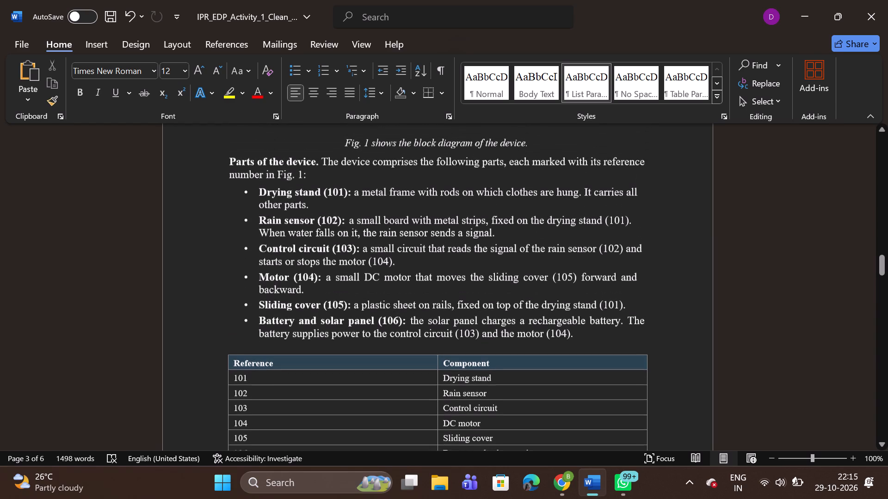
{"action": "scroll", "coordinate": [242, 140], "scroll_direction": "up", "scroll_amount": 1}
{"action": "left_click_drag", "start_coordinate": [242, 192], "coordinate": [570, 338]}
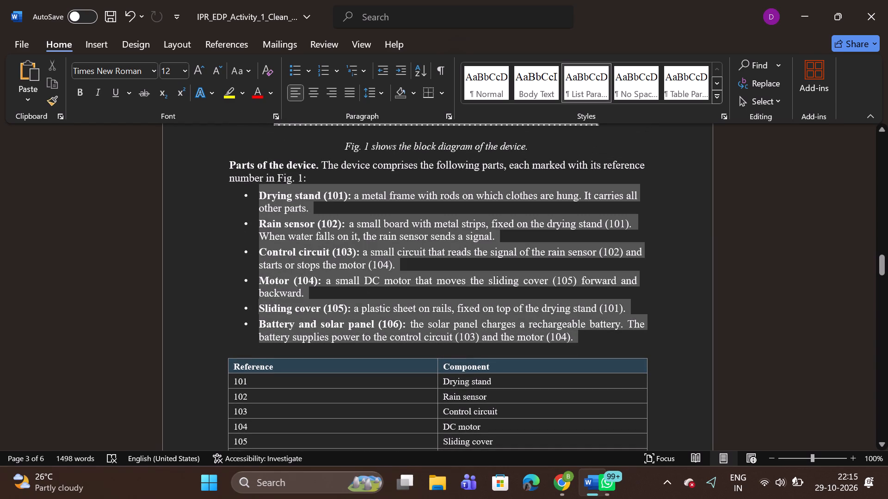
{"action": "left_click_drag", "start_coordinate": [570, 338], "coordinate": [572, 339]}
{"action": "key", "text": "Delete"}
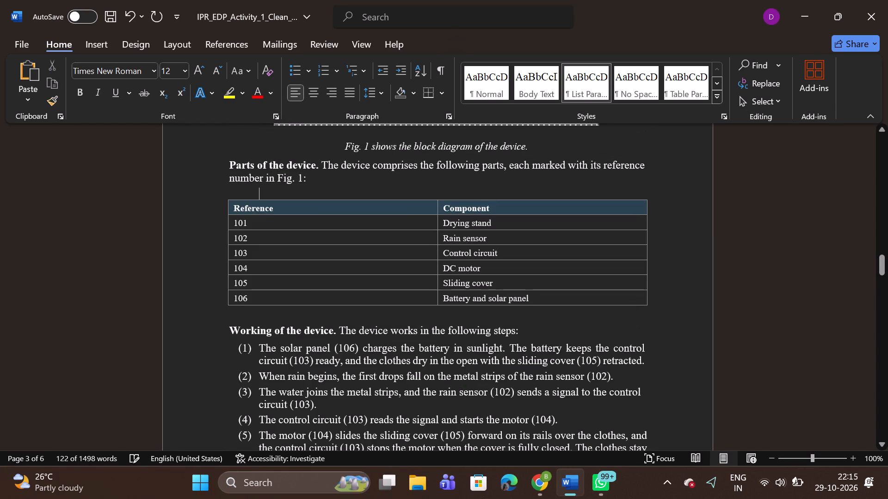
{"action": "scroll", "coordinate": [572, 339], "scroll_direction": "up", "scroll_amount": 1}
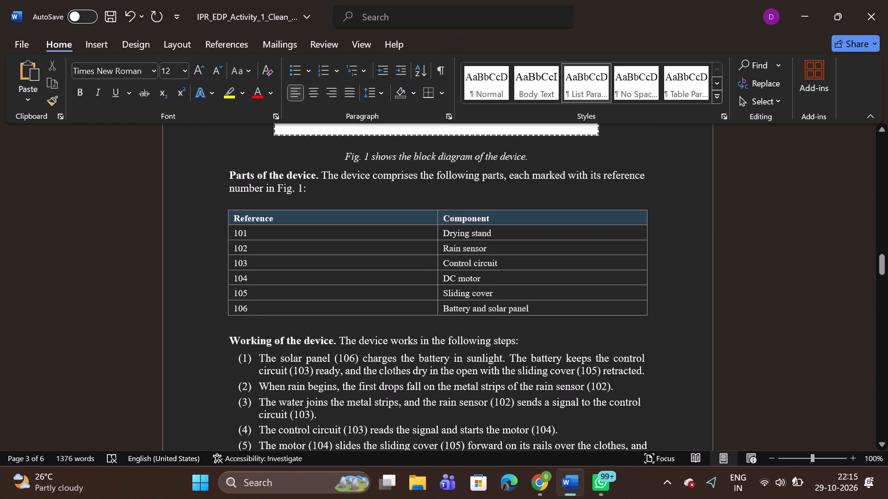
{"action": "scroll", "coordinate": [572, 339], "scroll_direction": "up", "scroll_amount": 2}
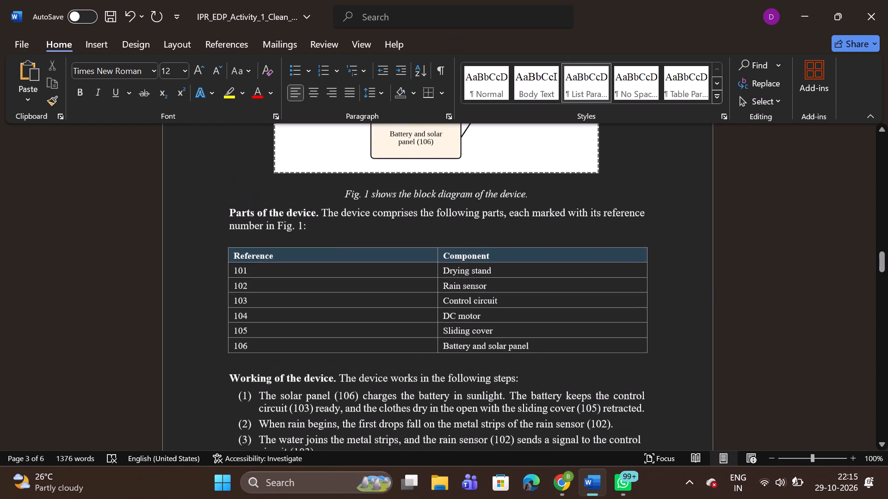
{"action": "scroll", "coordinate": [572, 339], "scroll_direction": "up", "scroll_amount": 4}
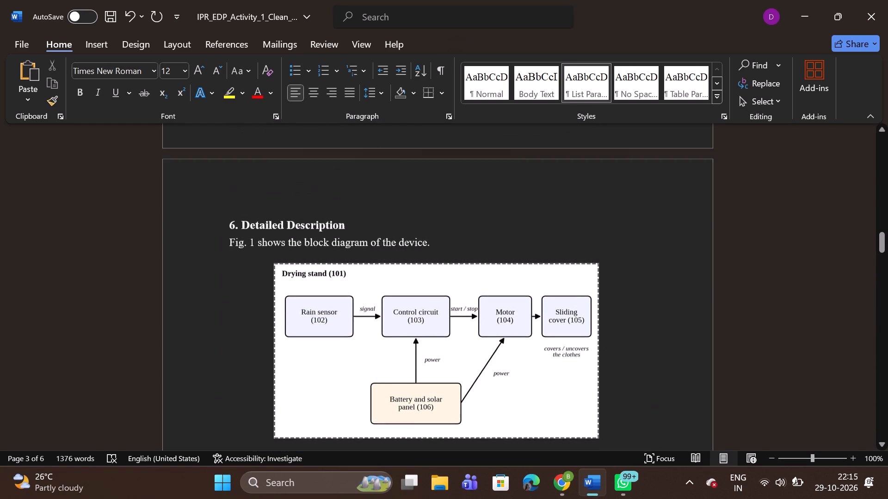
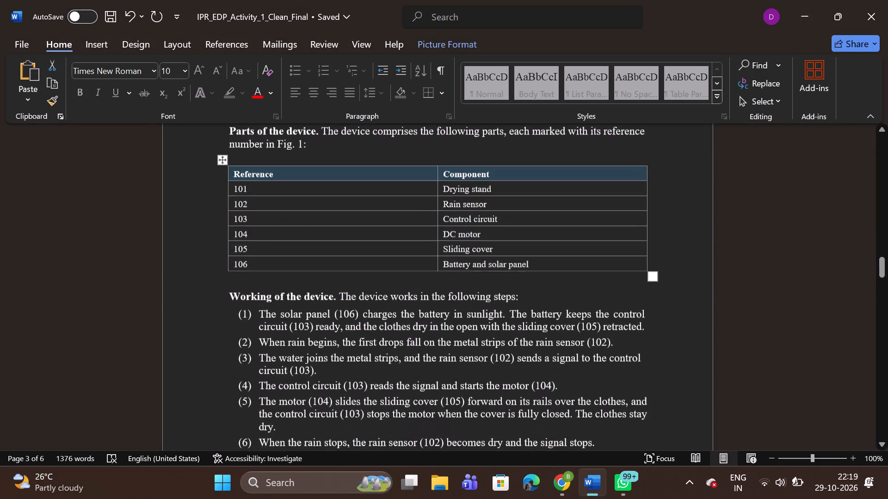
{"action": "scroll", "coordinate": [512, 272], "scroll_direction": "down", "scroll_amount": 5}
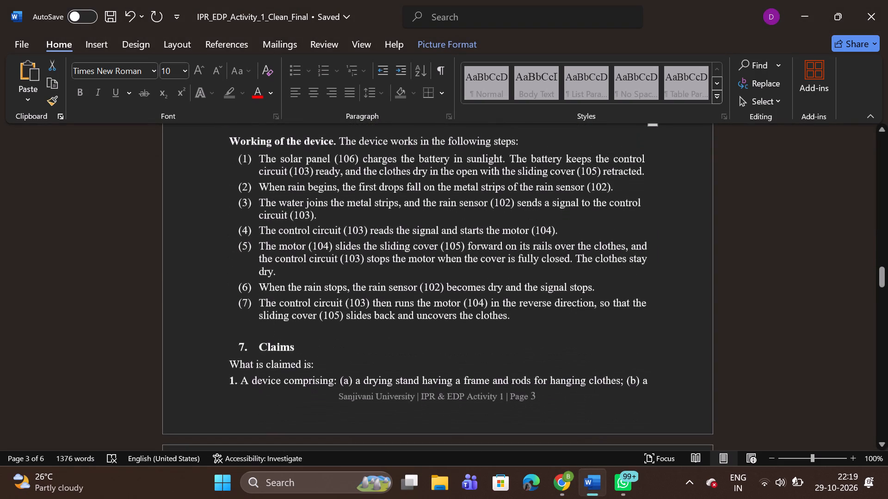
{"action": "scroll", "coordinate": [512, 272], "scroll_direction": "up", "scroll_amount": 2}
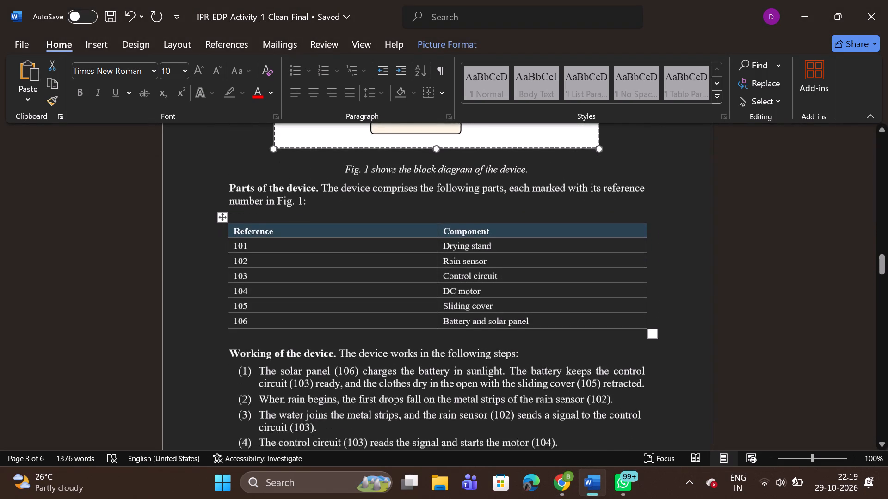
{"action": "scroll", "coordinate": [512, 272], "scroll_direction": "up", "scroll_amount": 2}
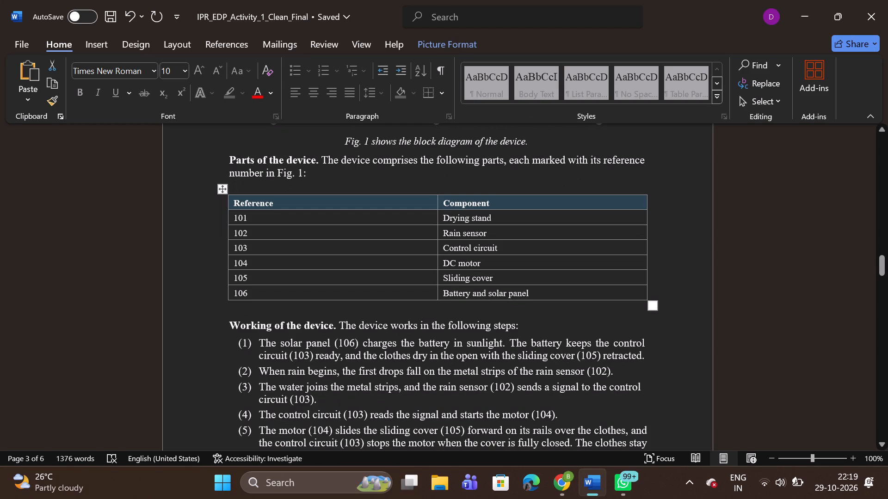
{"action": "scroll", "coordinate": [512, 272], "scroll_direction": "up", "scroll_amount": 1}
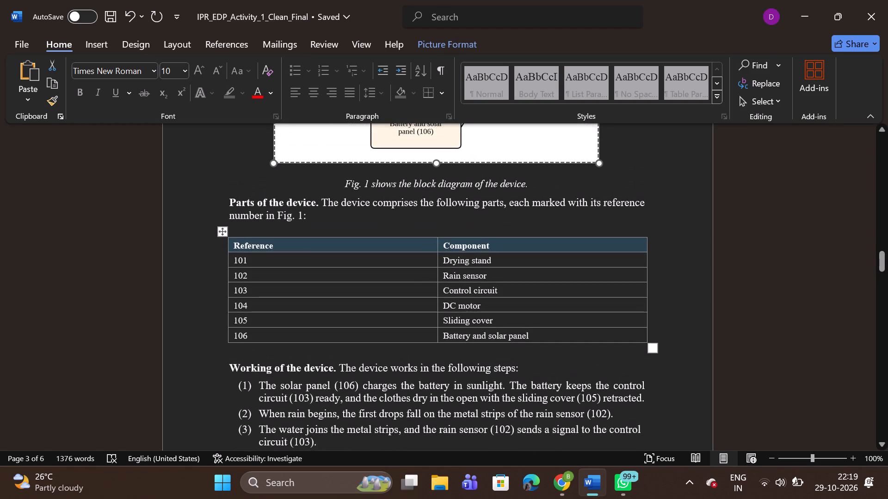
{"action": "scroll", "coordinate": [512, 272], "scroll_direction": "up", "scroll_amount": 1}
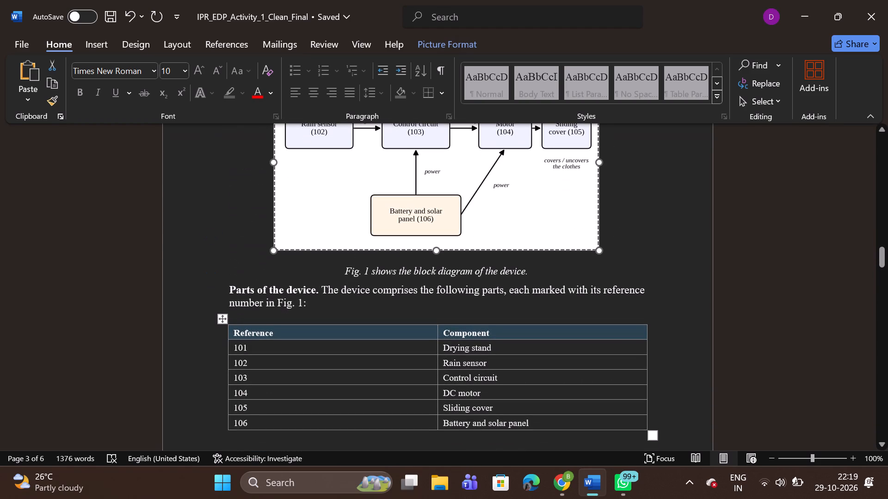
{"action": "scroll", "coordinate": [343, 297], "scroll_direction": "up", "scroll_amount": 1}
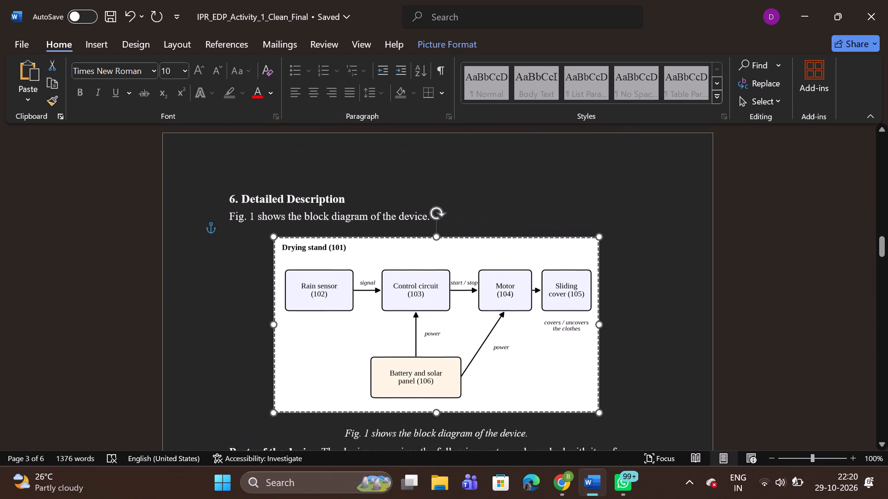
{"action": "scroll", "coordinate": [343, 297], "scroll_direction": "up", "scroll_amount": 2}
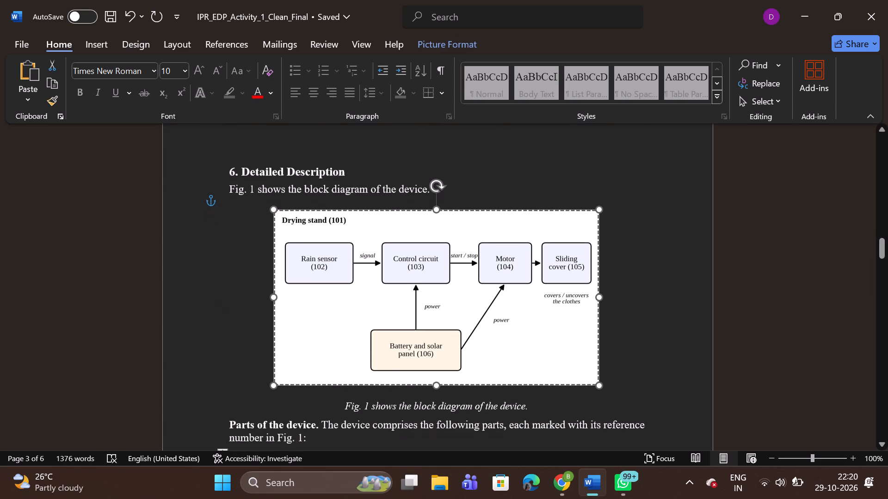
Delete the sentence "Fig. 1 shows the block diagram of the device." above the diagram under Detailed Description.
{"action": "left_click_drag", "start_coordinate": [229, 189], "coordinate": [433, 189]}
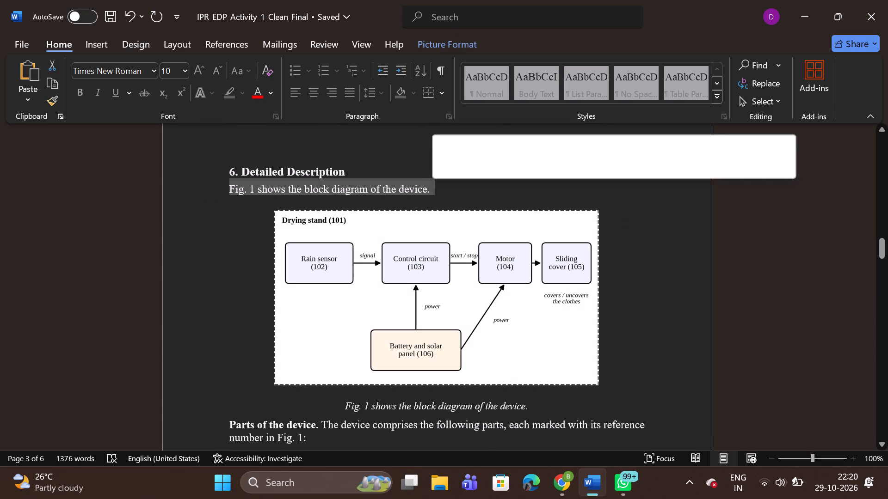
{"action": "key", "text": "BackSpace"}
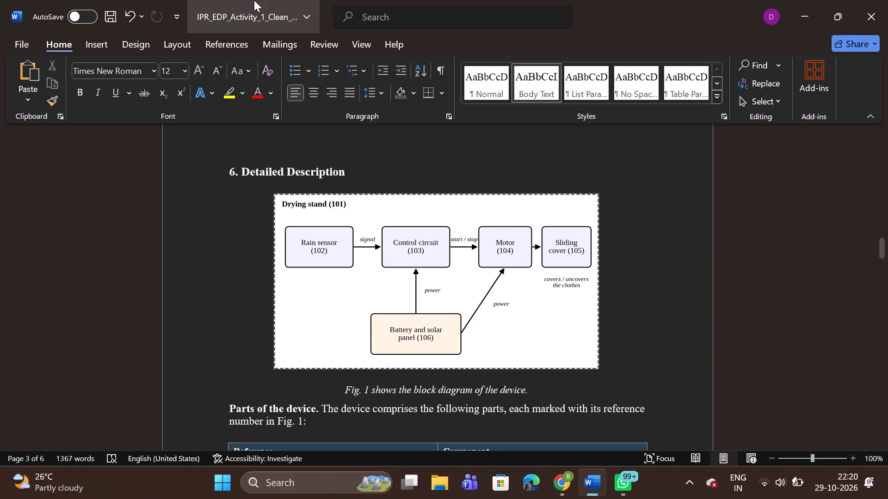
Undo the sentence deletion and several earlier edits, back to the address edit in the Question 2 copyright assumptions.
{"action": "left_click", "coordinate": [127, 8]}
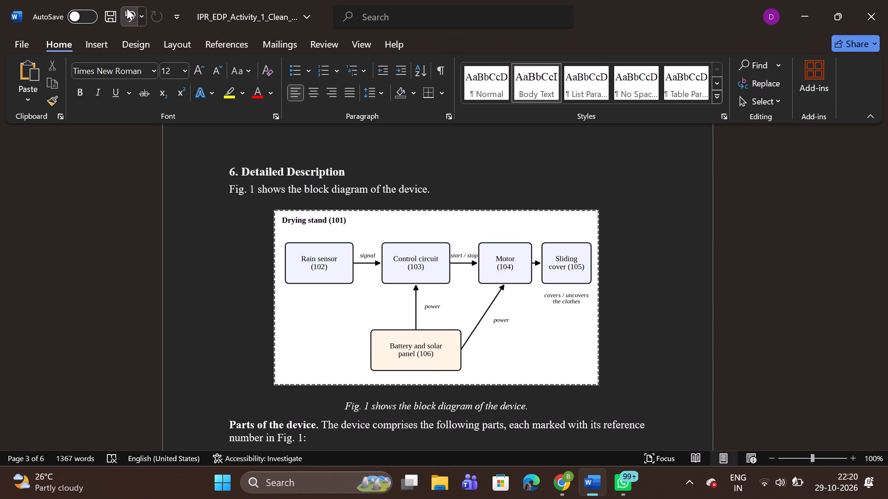
{"action": "left_click", "coordinate": [127, 8]}
{"action": "left_click", "coordinate": [127, 8]}
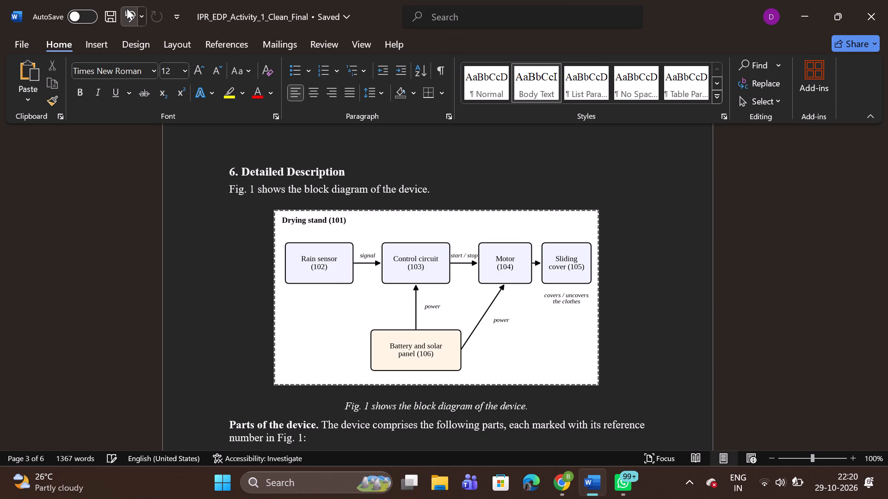
{"action": "left_click", "coordinate": [127, 8]}
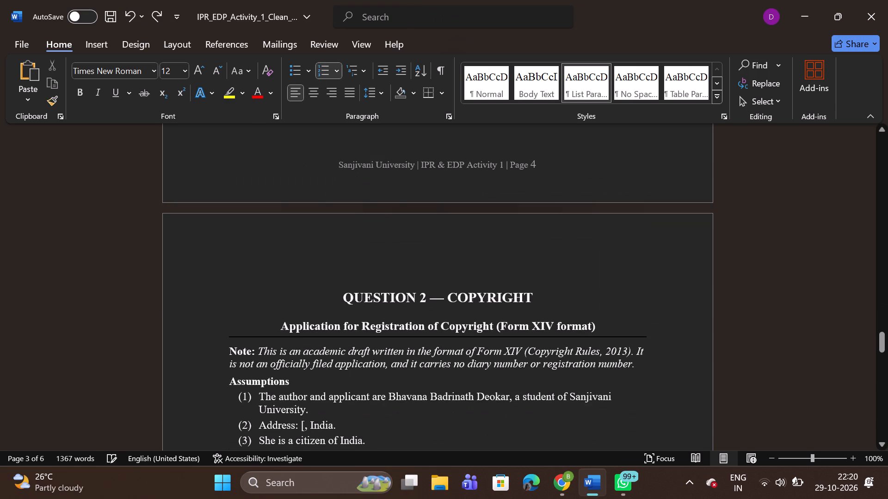
Check the document after the undos, from the Fig. 1 parts description through the claims to the Question 2 assumptions and author table.
{"action": "scroll", "coordinate": [318, 259], "scroll_direction": "up", "scroll_amount": 9}
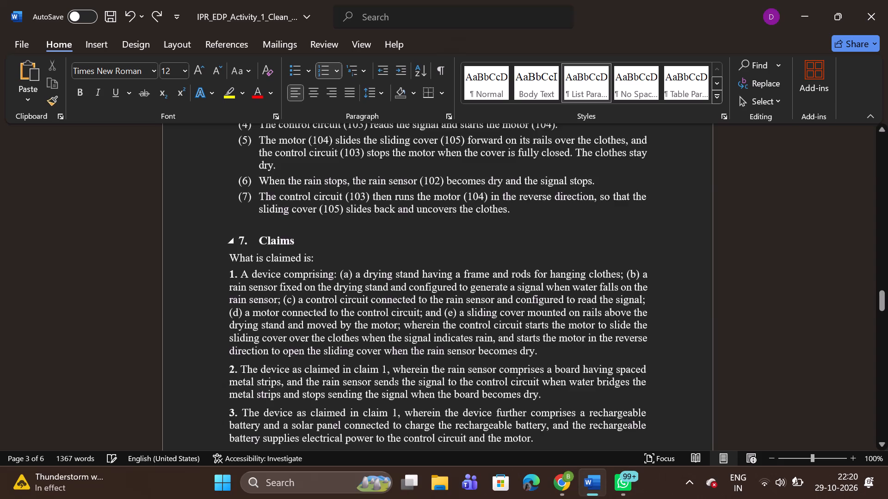
{"action": "scroll", "coordinate": [318, 259], "scroll_direction": "up", "scroll_amount": 7}
{"action": "scroll", "coordinate": [318, 259], "scroll_direction": "down", "scroll_amount": 1}
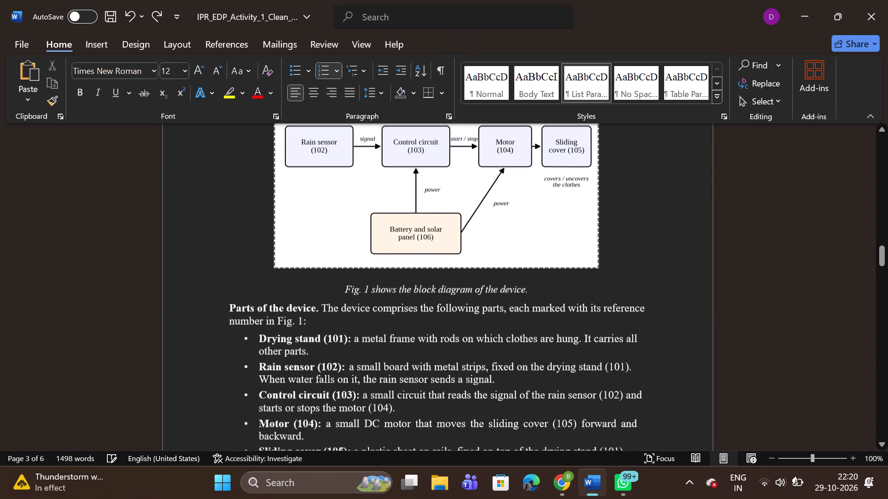
{"action": "scroll", "coordinate": [318, 259], "scroll_direction": "down", "scroll_amount": 13}
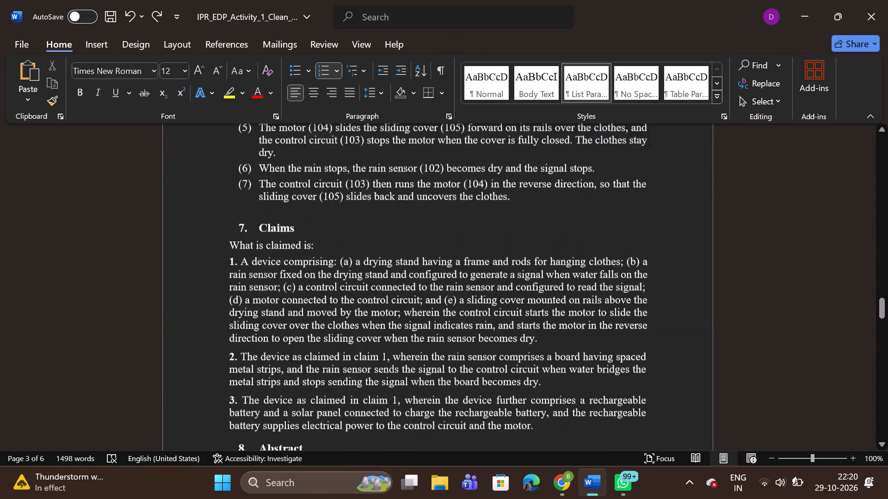
{"action": "scroll", "coordinate": [318, 259], "scroll_direction": "down", "scroll_amount": 10}
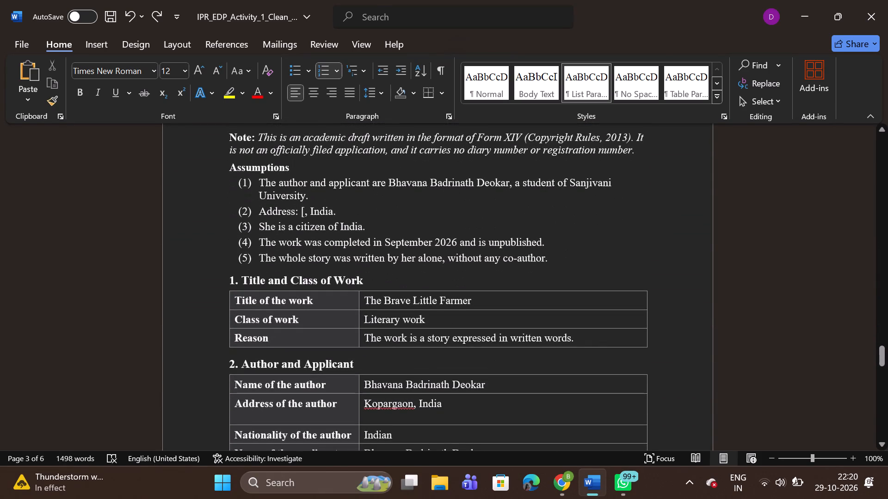
{"action": "scroll", "coordinate": [318, 259], "scroll_direction": "down", "scroll_amount": 5}
{"action": "scroll", "coordinate": [318, 259], "scroll_direction": "up", "scroll_amount": 6}
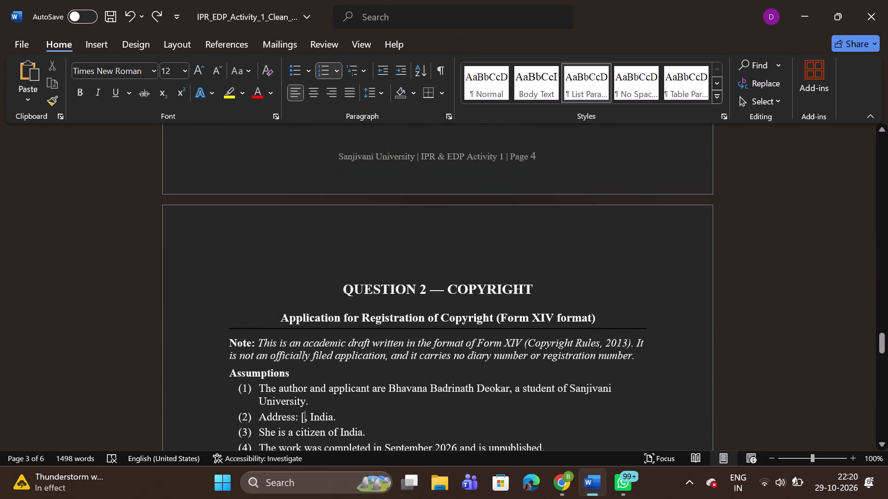
Replace the leftover bracket in the Address line of the Question 2 copyright assumptions with "Kopargaon".
{"action": "scroll", "coordinate": [305, 362], "scroll_direction": "down", "scroll_amount": 1}
{"action": "key", "text": "BackSpace"}
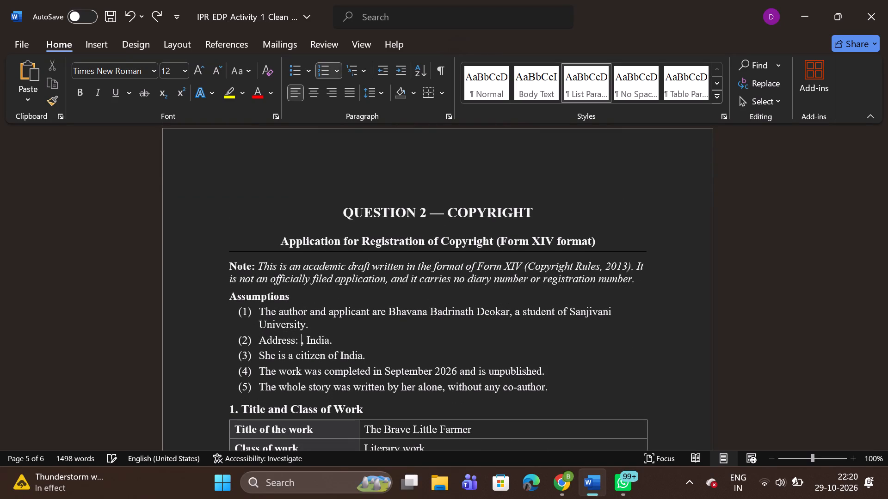
{"action": "key", "text": "shift+k"}
{"action": "type", "text": "opargaon"}
Delete the sentence "Fig. 1 shows the block diagram of the device." above the diagram under 6. Detailed Description.
{"action": "scroll", "coordinate": [305, 362], "scroll_direction": "up", "scroll_amount": 3}
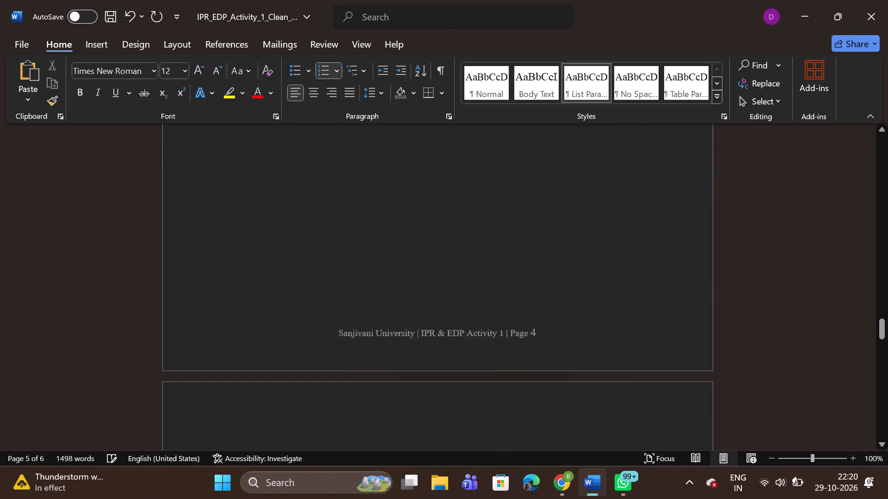
{"action": "scroll", "coordinate": [305, 362], "scroll_direction": "up", "scroll_amount": 9}
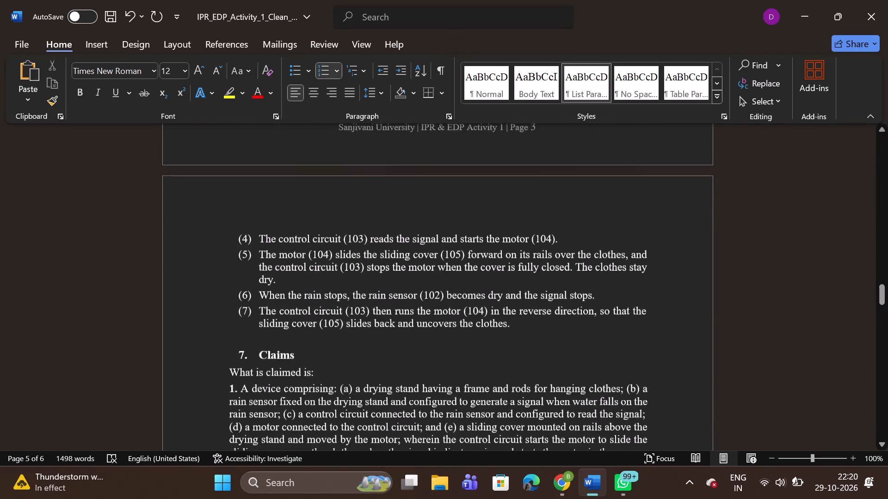
{"action": "scroll", "coordinate": [305, 362], "scroll_direction": "up", "scroll_amount": 8}
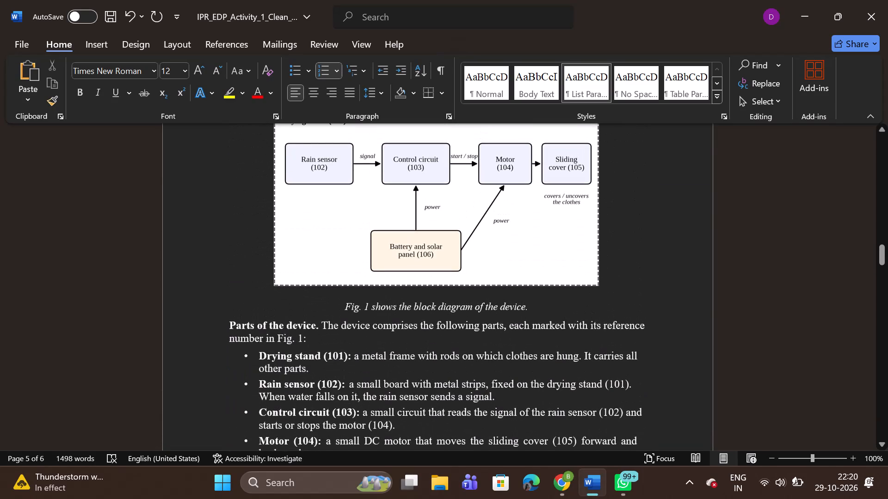
{"action": "scroll", "coordinate": [363, 275], "scroll_direction": "up", "scroll_amount": 2}
{"action": "left_click_drag", "start_coordinate": [433, 271], "coordinate": [226, 276]}
{"action": "key", "text": "BackSpace"}
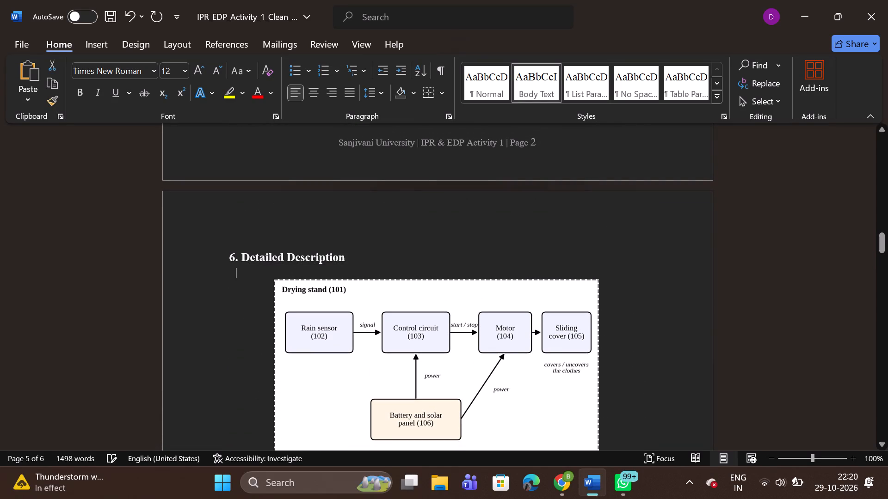
{"action": "scroll", "coordinate": [226, 276], "scroll_direction": "up", "scroll_amount": 4}
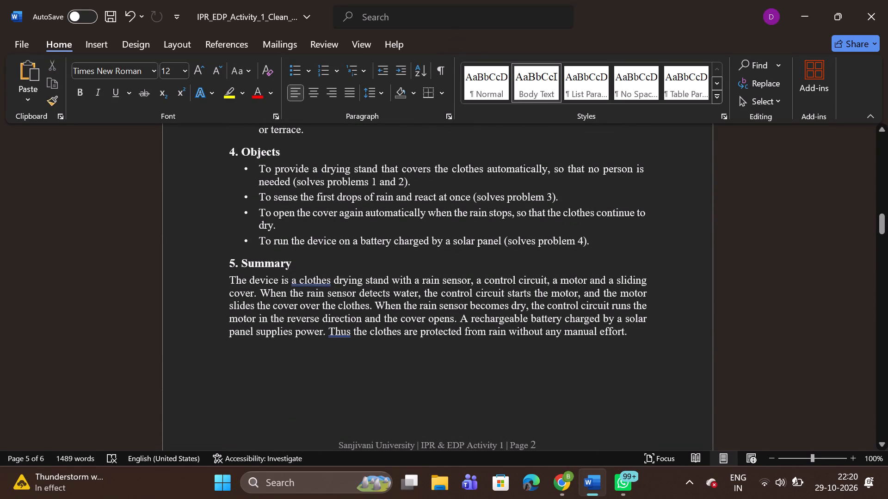
{"action": "scroll", "coordinate": [503, 261], "scroll_direction": "up", "scroll_amount": 5}
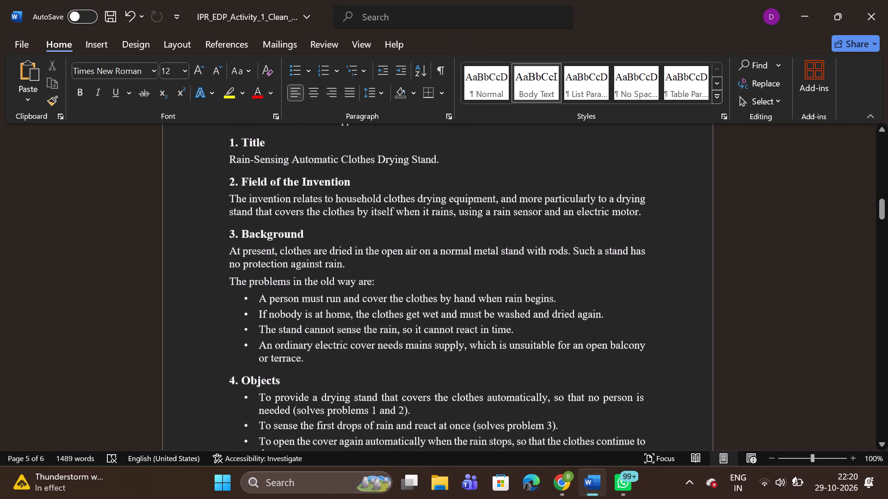
{"action": "scroll", "coordinate": [503, 261], "scroll_direction": "up", "scroll_amount": 4}
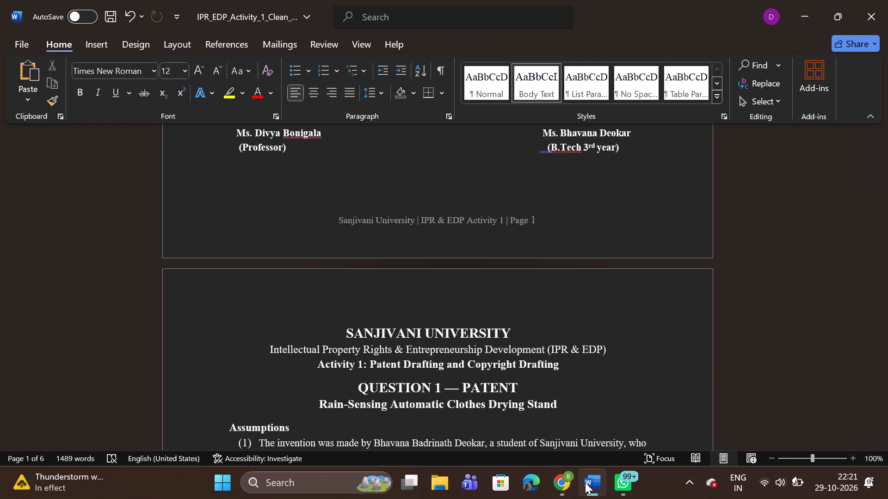
{"action": "scroll", "coordinate": [585, 482], "scroll_direction": "up", "scroll_amount": 6}
{"action": "scroll", "coordinate": [512, 457], "scroll_direction": "up", "scroll_amount": 7}
{"action": "scroll", "coordinate": [493, 210], "scroll_direction": "up", "scroll_amount": 1}
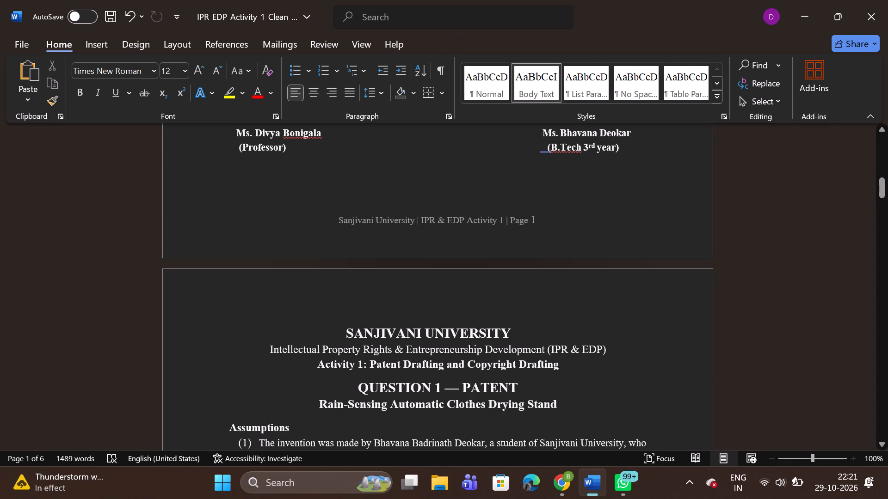
{"action": "scroll", "coordinate": [493, 210], "scroll_direction": "up", "scroll_amount": 13}
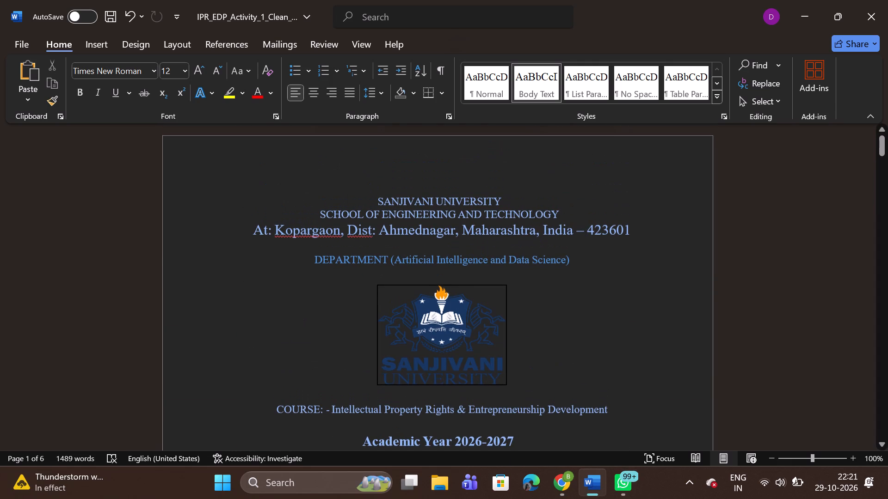
{"action": "scroll", "coordinate": [493, 210], "scroll_direction": "down", "scroll_amount": 6}
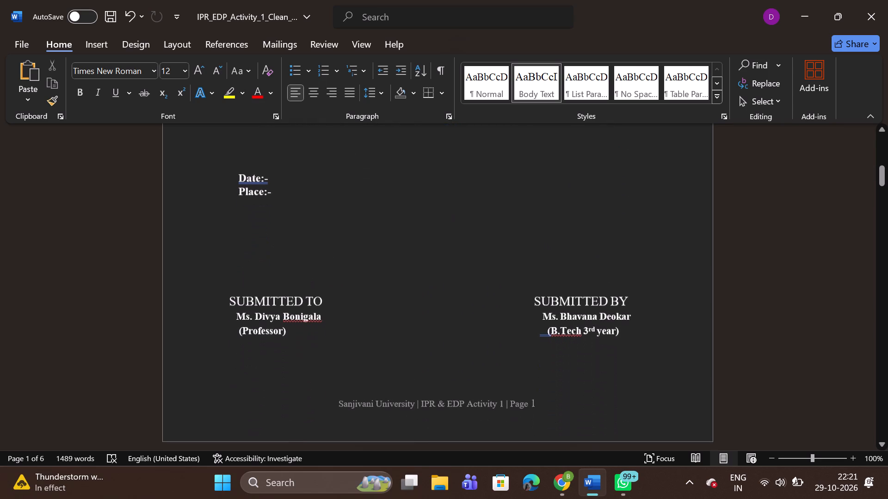
{"action": "left_click", "coordinate": [297, 187]}
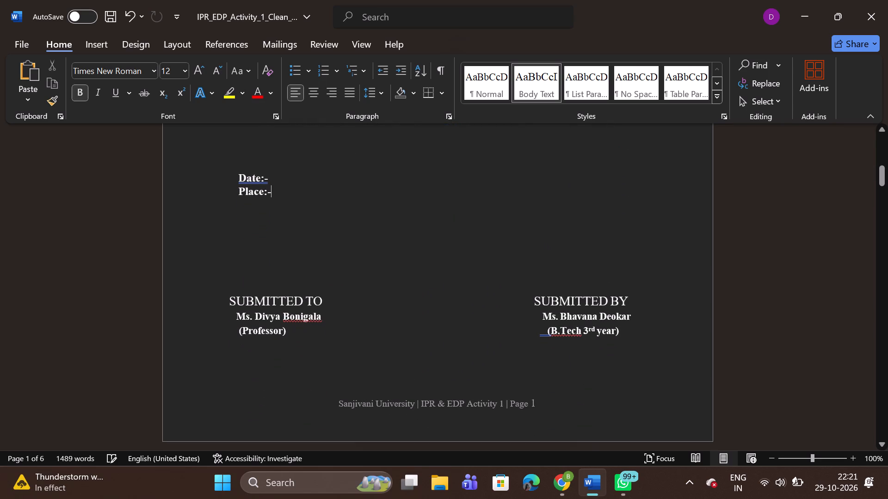
{"action": "left_click_drag", "start_coordinate": [297, 187], "coordinate": [228, 171]}
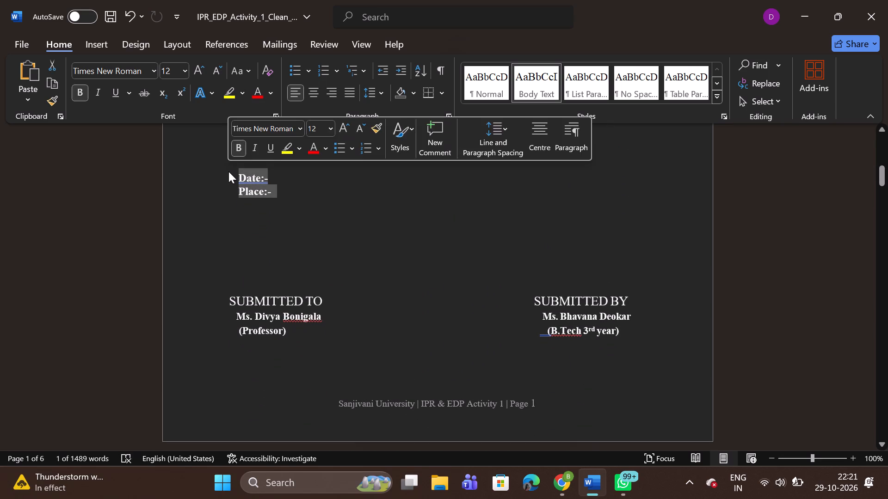
{"action": "key", "text": "BackSpace"}
Enter "Date:-" and "Place:- Kopargaon" on separate lines below the student details table on the cover page.
{"action": "scroll", "coordinate": [228, 171], "scroll_direction": "up", "scroll_amount": 2}
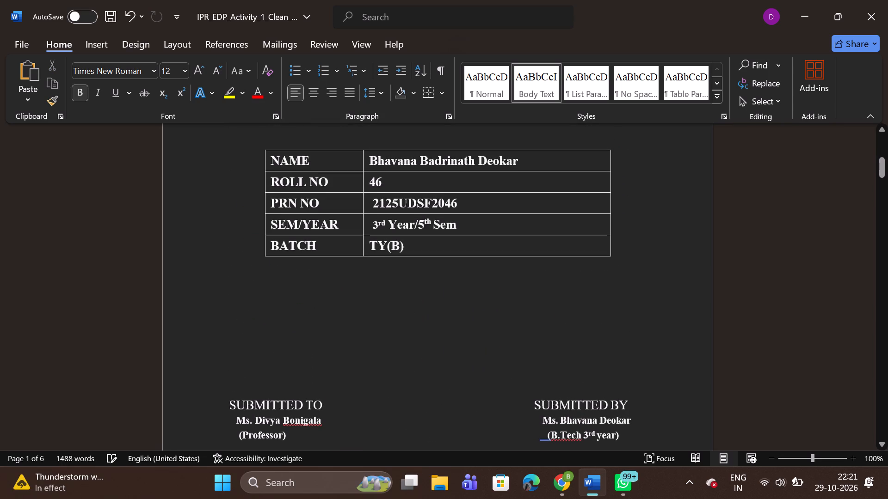
{"action": "type", "text": "Date"}
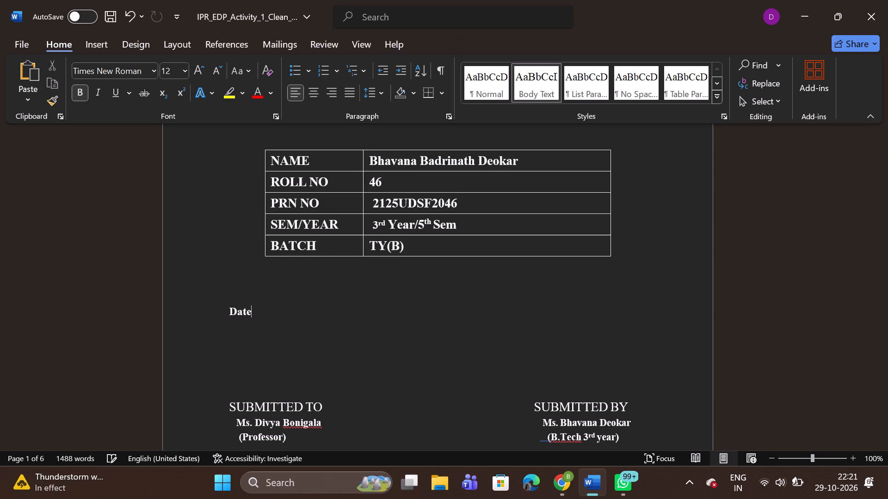
{"action": "key", "text": "shift+colon"}
{"action": "key", "text": "minus"}
{"action": "key", "text": "Return"}
{"action": "type", "text": "Placw"}
{"action": "key", "text": "BackSpace"}
{"action": "key", "text": "e"}
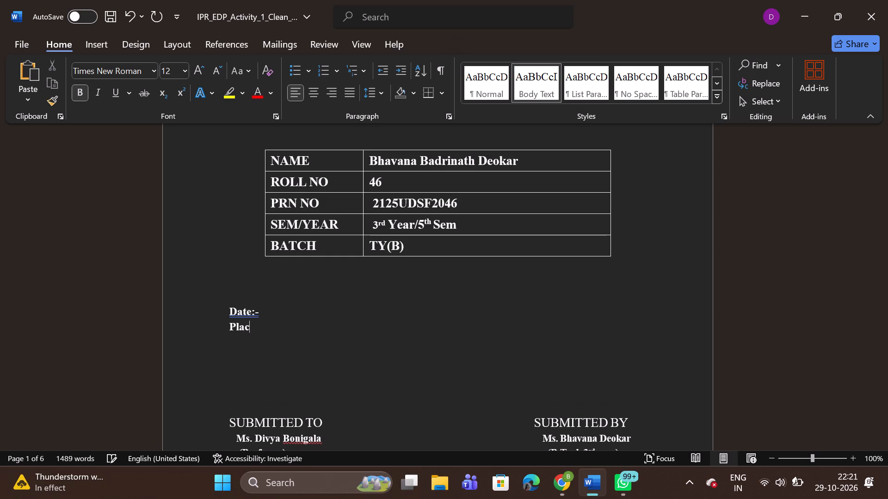
{"action": "type", "text": ":- Kopa"}
{"action": "type", "text": "rgaon"}
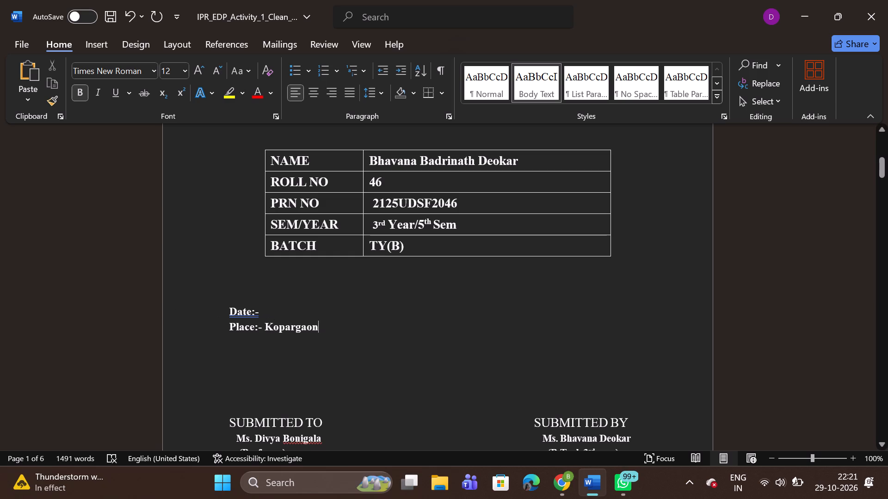
Replace the blank after "Place:" in the applicant's signature block on page 6 with "Kopargaon".
{"action": "scroll", "coordinate": [369, 325], "scroll_direction": "down", "scroll_amount": 19}
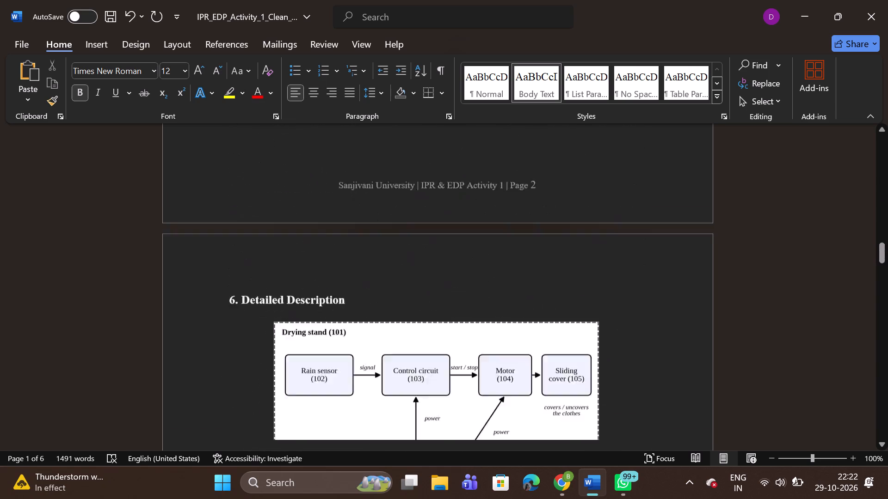
{"action": "scroll", "coordinate": [369, 325], "scroll_direction": "down", "scroll_amount": 18}
{"action": "scroll", "coordinate": [369, 325], "scroll_direction": "down", "scroll_amount": 12}
{"action": "scroll", "coordinate": [369, 325], "scroll_direction": "up", "scroll_amount": 3}
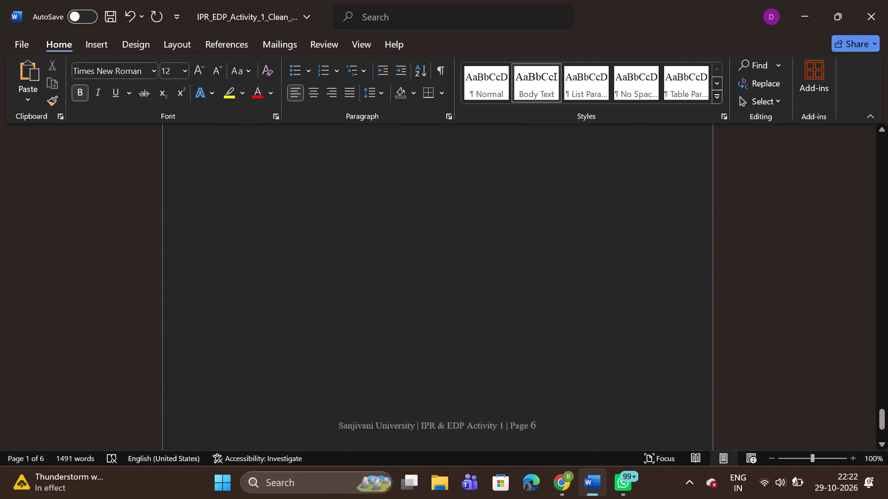
{"action": "scroll", "coordinate": [369, 325], "scroll_direction": "up", "scroll_amount": 3}
{"action": "scroll", "coordinate": [369, 325], "scroll_direction": "down", "scroll_amount": 4}
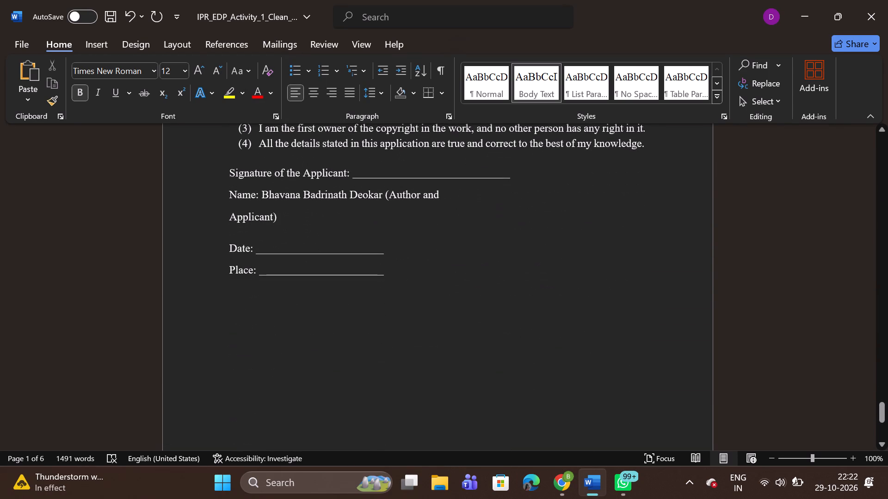
{"action": "left_click_drag", "start_coordinate": [406, 276], "coordinate": [267, 271]}
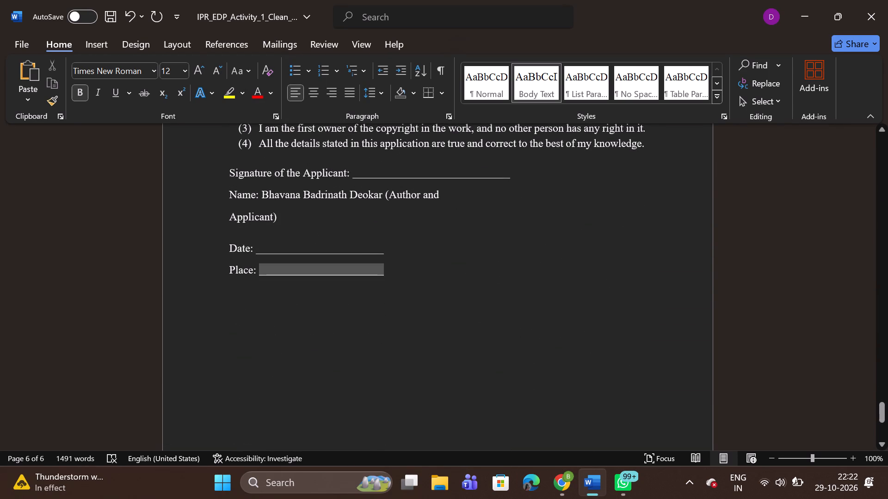
{"action": "left_click_drag", "start_coordinate": [267, 271], "coordinate": [259, 269]}
{"action": "key", "text": "BackSpace"}
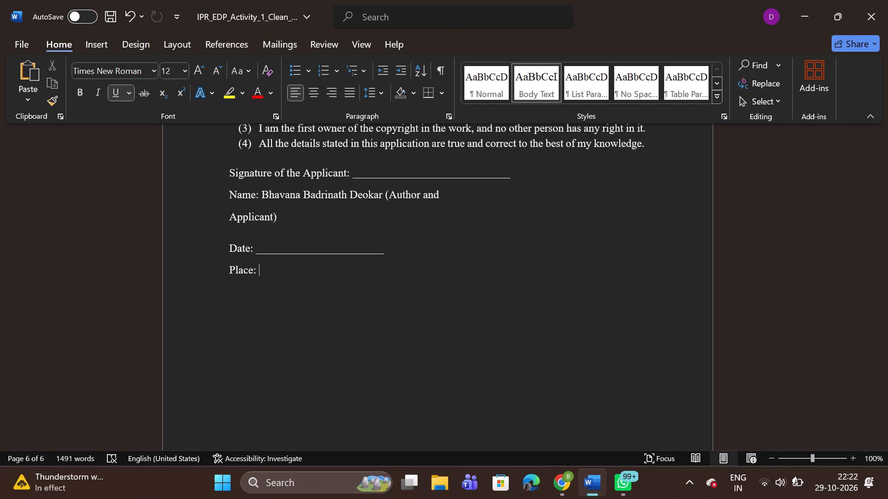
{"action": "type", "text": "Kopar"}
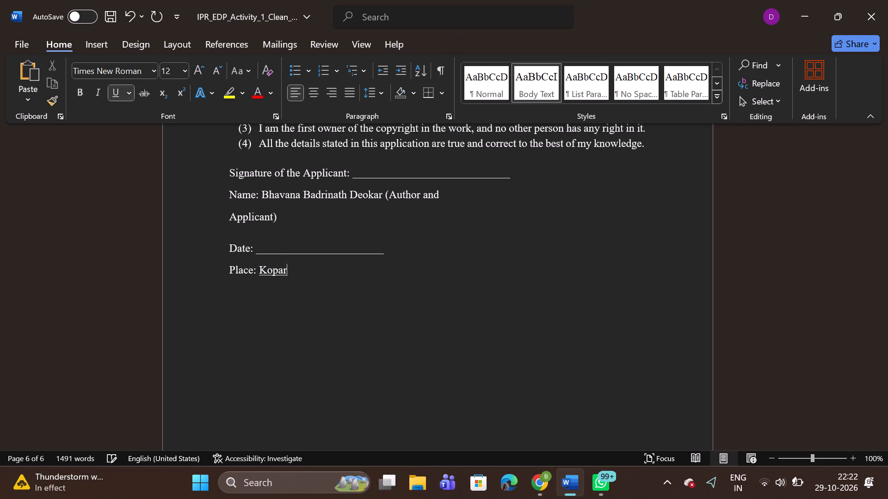
Complete the place entry in the applicant's signature block on page 6 so it reads "Kopargaon".
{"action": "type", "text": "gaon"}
{"action": "left_click", "coordinate": [364, 169]}
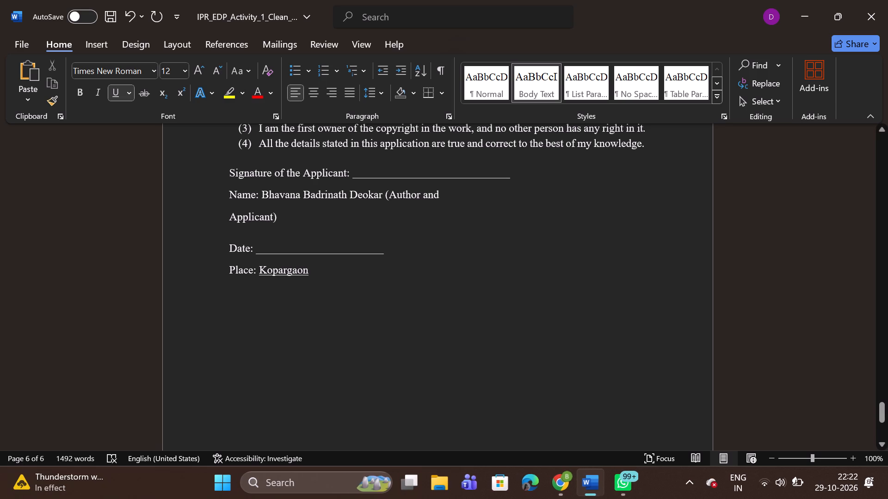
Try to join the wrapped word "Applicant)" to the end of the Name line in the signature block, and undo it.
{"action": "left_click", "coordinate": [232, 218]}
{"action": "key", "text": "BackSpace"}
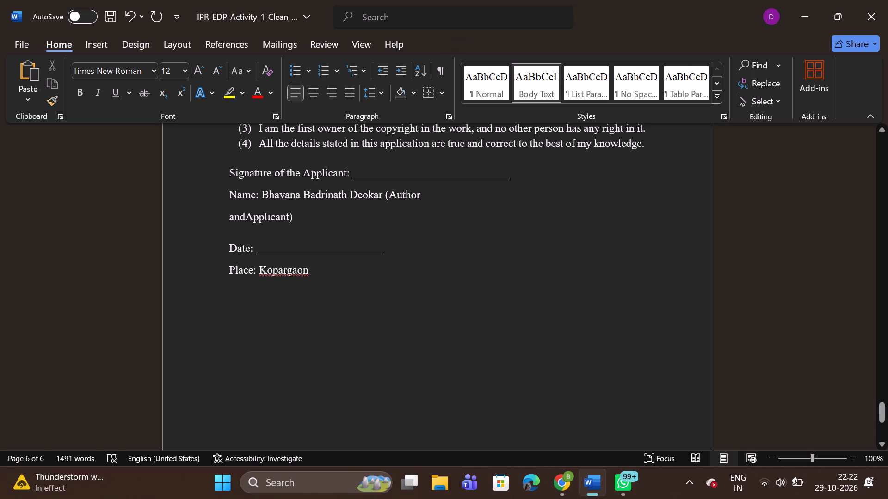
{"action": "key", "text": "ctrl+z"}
Copy and delete "Applicant)" from below the Name line in the signature block, try pasting it back, and undo the paste.
{"action": "left_click_drag", "start_coordinate": [278, 219], "coordinate": [269, 219]}
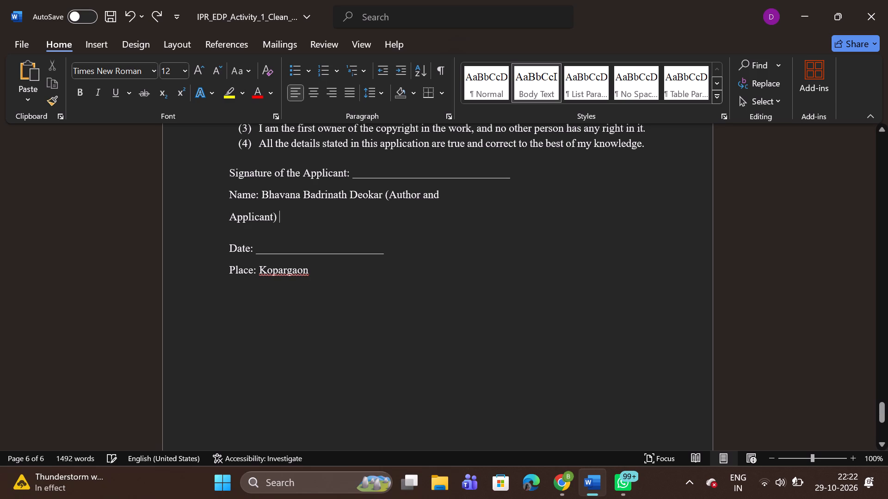
{"action": "left_click_drag", "start_coordinate": [269, 219], "coordinate": [227, 219]}
{"action": "key", "text": "ctrl+c"}
{"action": "key", "text": "BackSpace"}
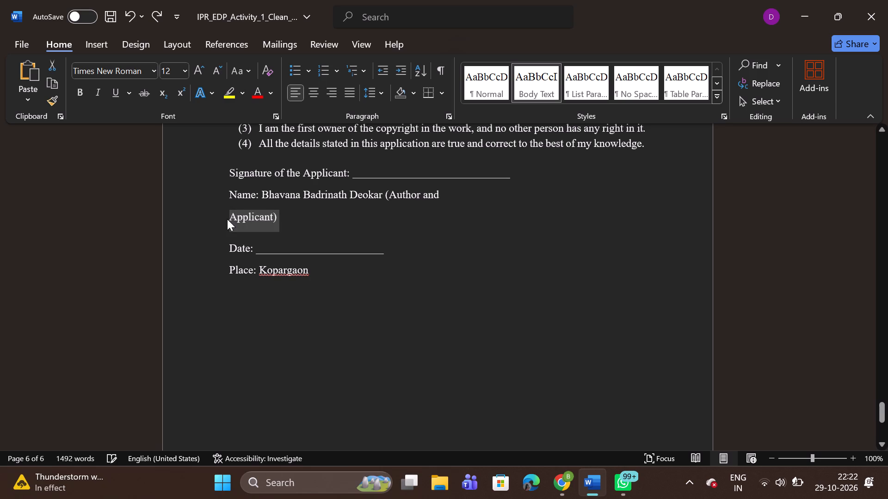
{"action": "key", "text": "ctrl+v"}
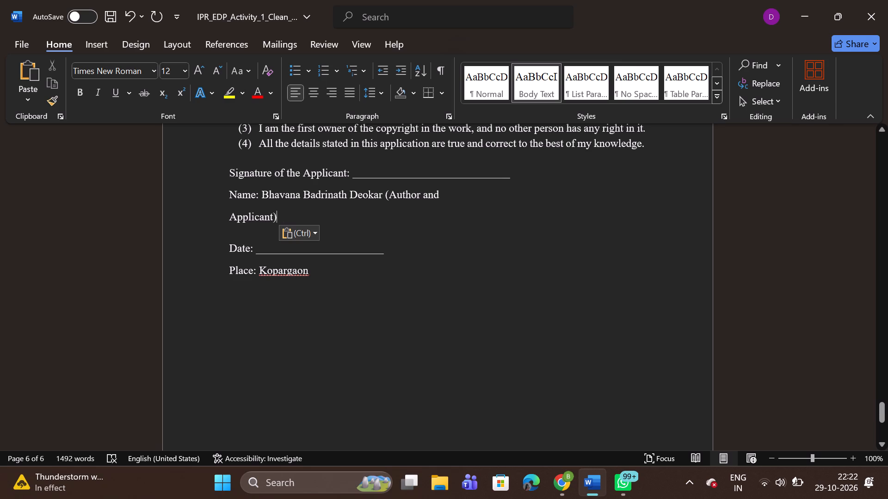
{"action": "key", "text": "ctrl+z"}
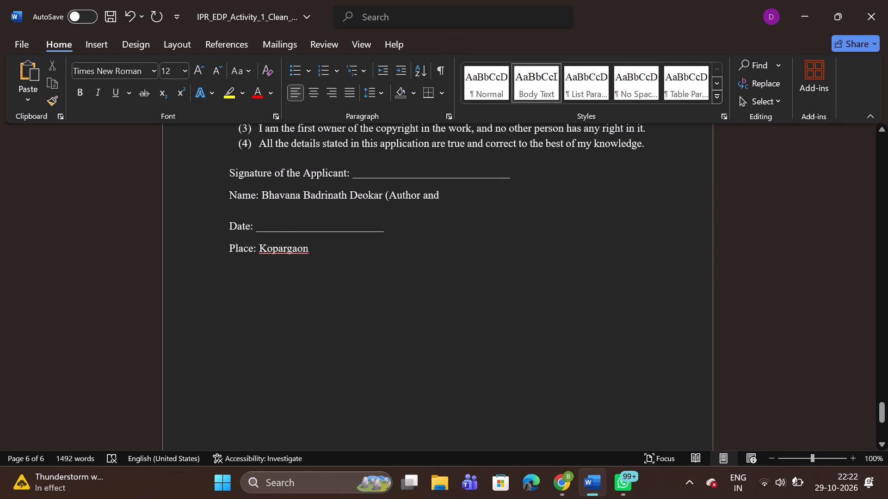
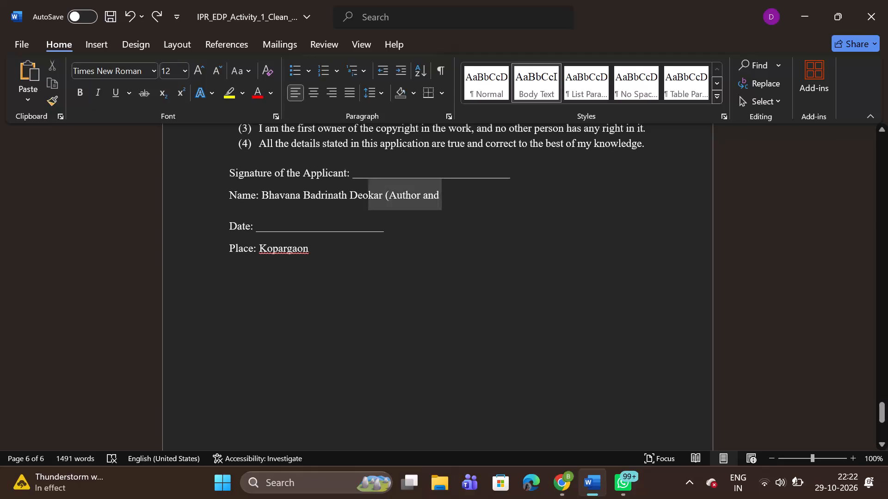
Copy the applicant's Name line, including the "(Author and" text, from the signature block on page 6.
{"action": "key", "text": "ctrl+c"}
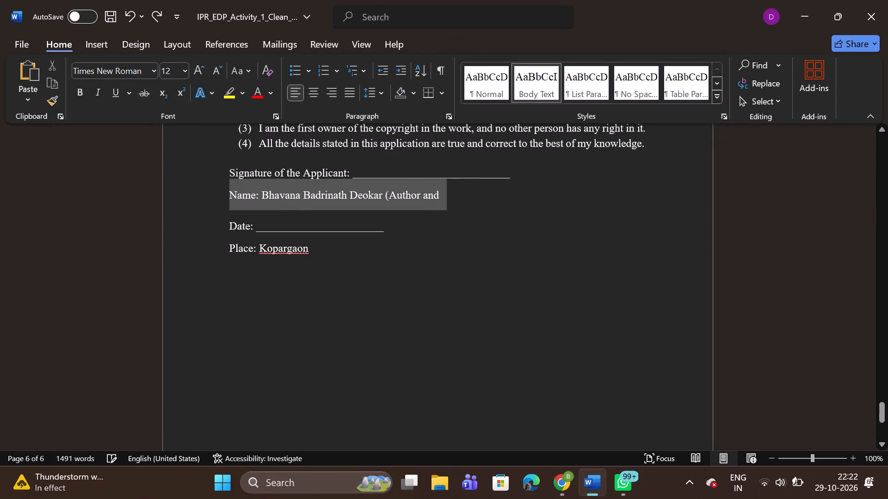
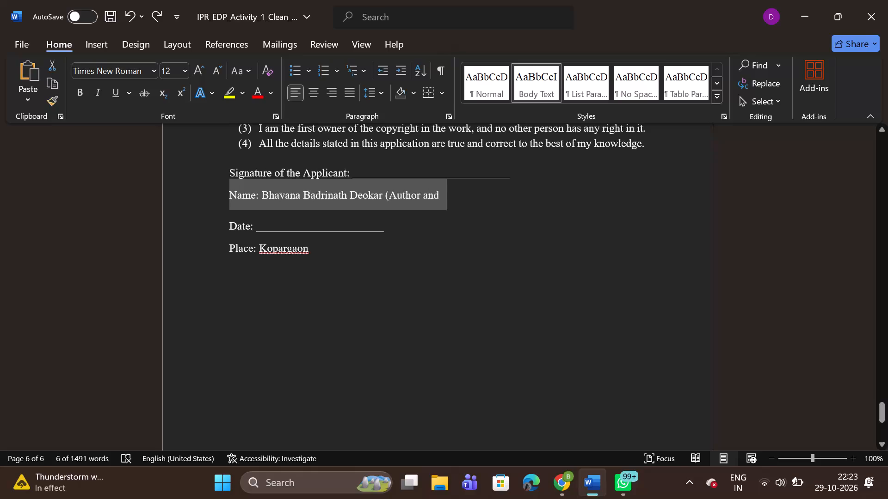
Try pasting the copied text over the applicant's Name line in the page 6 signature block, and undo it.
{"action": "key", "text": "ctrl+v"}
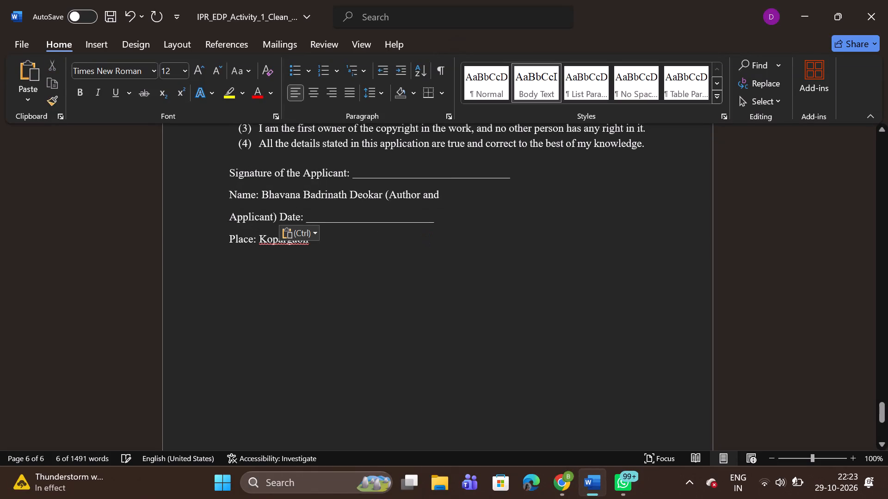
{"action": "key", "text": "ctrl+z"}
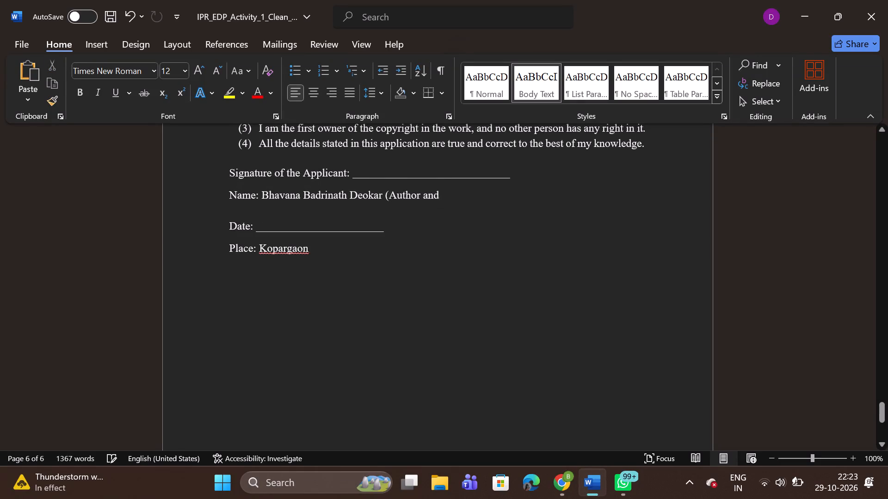
Delete all text of the applicant's Name line below the signature line in the page 6 signature block.
{"action": "left_click", "coordinate": [446, 201]}
{"action": "key", "text": "BackSpace"}
{"action": "key", "text": "BackSpace"}
{"action": "key", "text": "BackSpace"}
{"action": "key", "text": "BackSpace"}
{"action": "key", "text": "BackSpace"}
{"action": "key", "text": "BackSpace"}
{"action": "key", "text": "BackSpace"}
{"action": "key", "text": "BackSpace"}
{"action": "key", "text": "BackSpace"}
{"action": "key", "text": "BackSpace"}
{"action": "key", "text": "BackSpace"}
{"action": "key", "text": "BackSpace"}
{"action": "key", "text": "BackSpace"}
{"action": "key", "text": "BackSpace"}
{"action": "key", "text": "BackSpace"}
{"action": "key", "text": "BackSpace"}
{"action": "key", "text": "BackSpace"}
{"action": "key", "text": "BackSpace"}
{"action": "key", "text": "BackSpace"}
{"action": "key", "text": "BackSpace"}
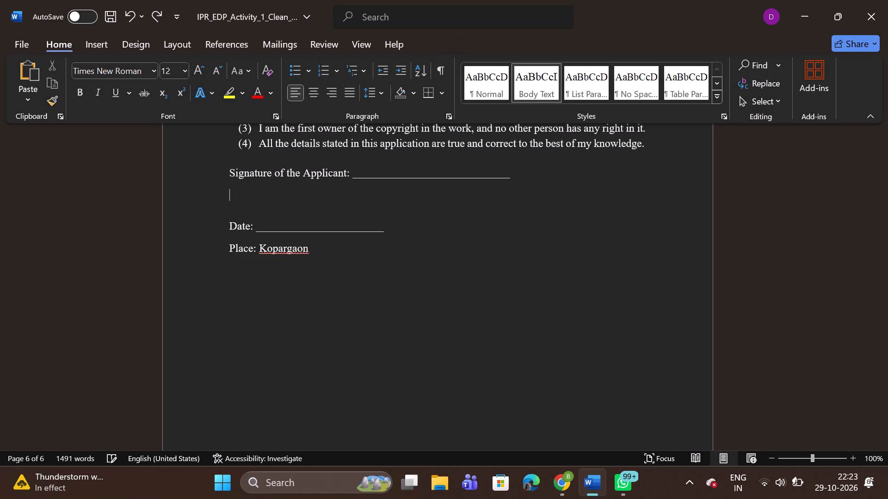
Paste the applicant's name line ending in "(Author and Applicant)" between the signature and date lines on page 6.
{"action": "key", "text": "ctrl+v"}
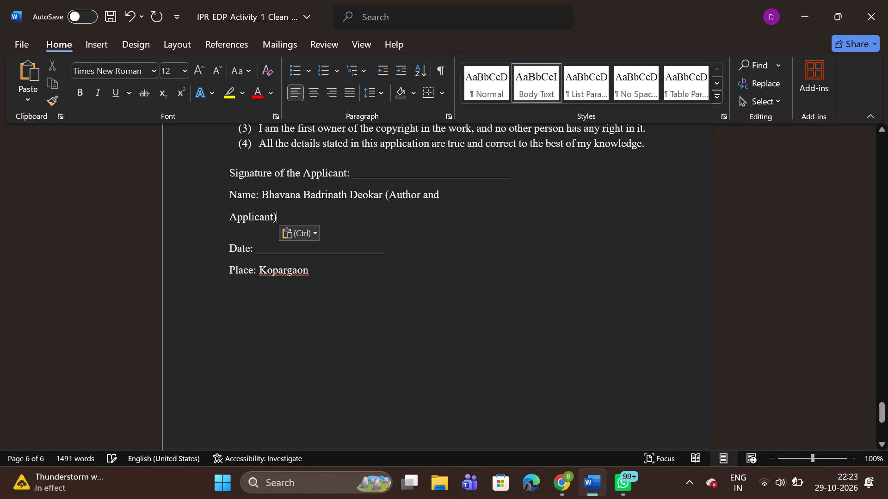
Review the document from the copyright declaration back to the cover page and forward to the Fig. 1 block diagram and parts list.
{"action": "scroll", "coordinate": [460, 270], "scroll_direction": "up", "scroll_amount": 2}
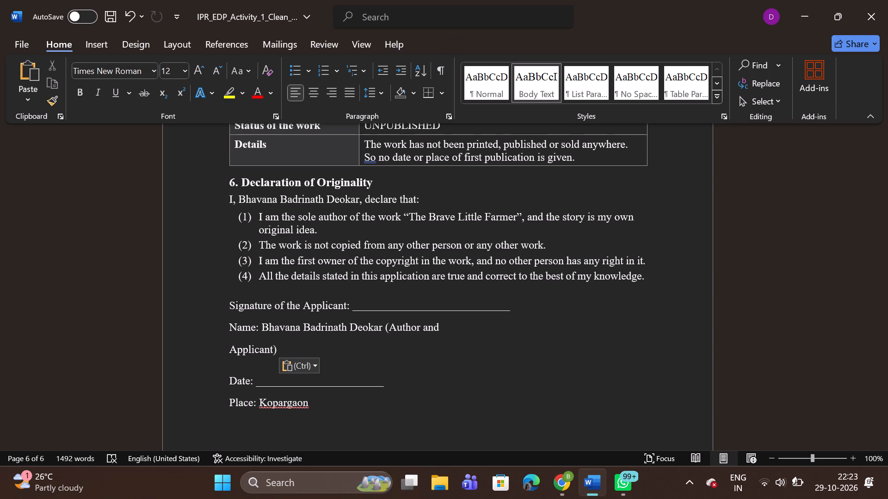
{"action": "scroll", "coordinate": [460, 270], "scroll_direction": "up", "scroll_amount": 7}
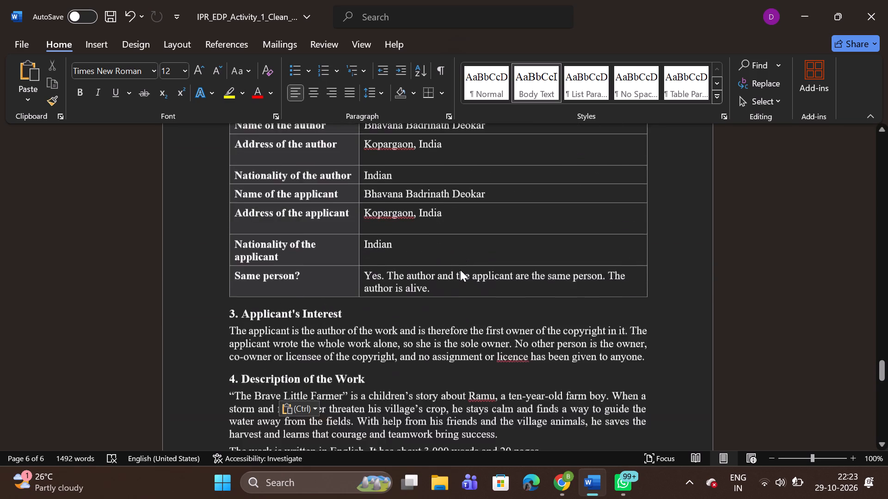
{"action": "scroll", "coordinate": [460, 270], "scroll_direction": "up", "scroll_amount": 11}
{"action": "scroll", "coordinate": [460, 270], "scroll_direction": "up", "scroll_amount": 12}
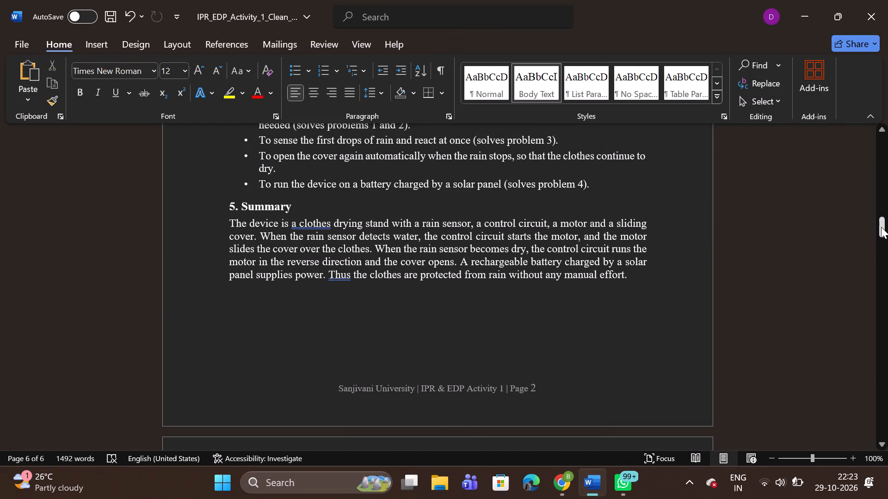
{"action": "left_click_drag", "start_coordinate": [881, 227], "coordinate": [882, 80]}
{"action": "scroll", "coordinate": [548, 330], "scroll_direction": "down", "scroll_amount": 2}
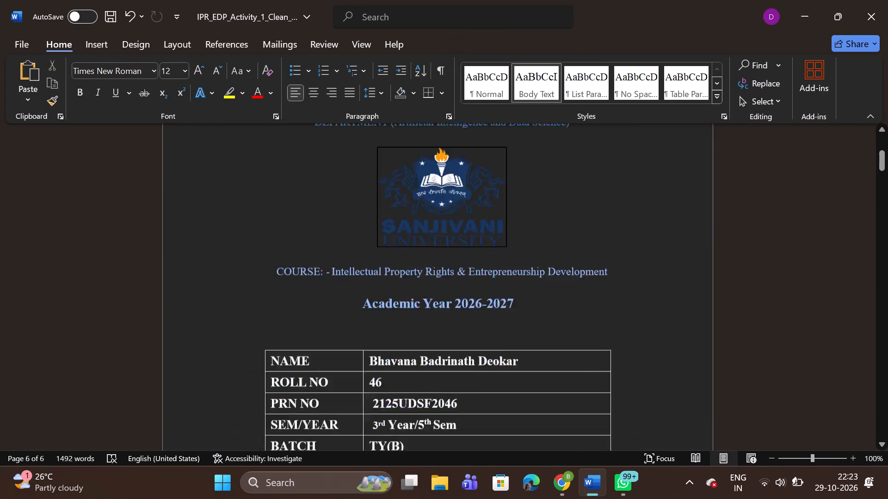
{"action": "scroll", "coordinate": [548, 330], "scroll_direction": "down", "scroll_amount": 8}
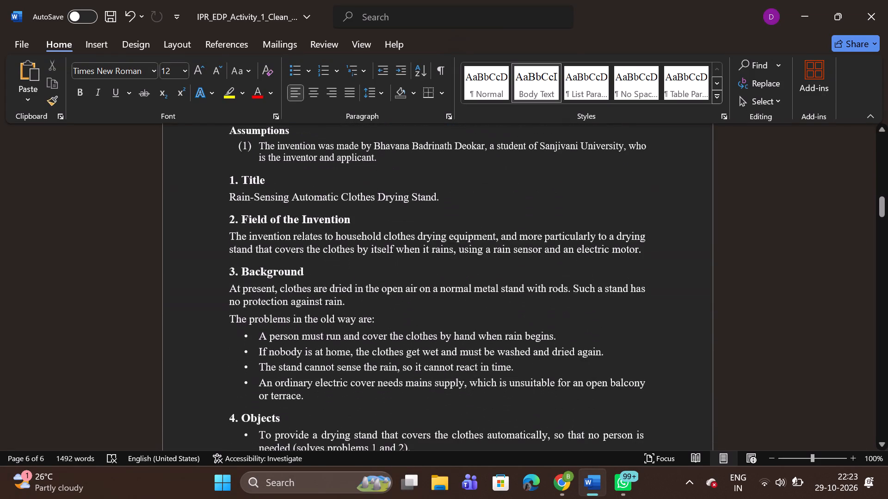
{"action": "scroll", "coordinate": [548, 330], "scroll_direction": "down", "scroll_amount": 5}
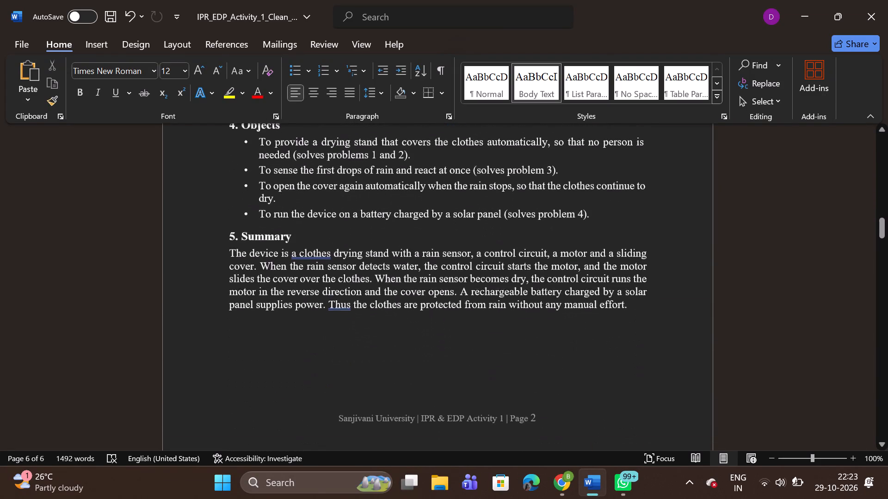
{"action": "scroll", "coordinate": [548, 330], "scroll_direction": "down", "scroll_amount": 3}
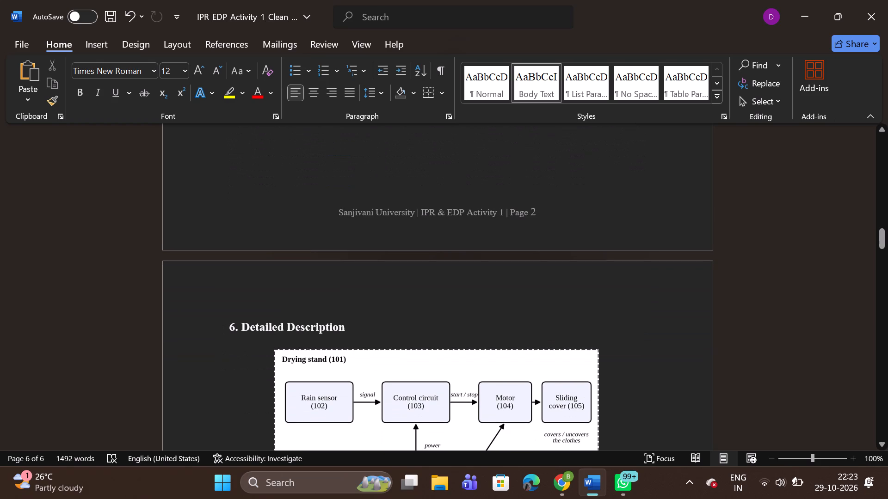
{"action": "scroll", "coordinate": [548, 330], "scroll_direction": "down", "scroll_amount": 1}
{"action": "left_click", "coordinate": [548, 330]}
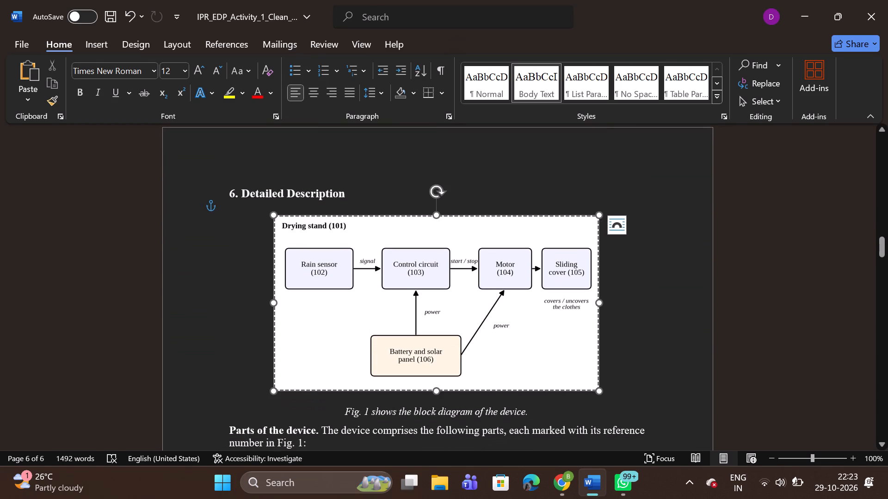
{"action": "scroll", "coordinate": [413, 215], "scroll_direction": "down", "scroll_amount": 3}
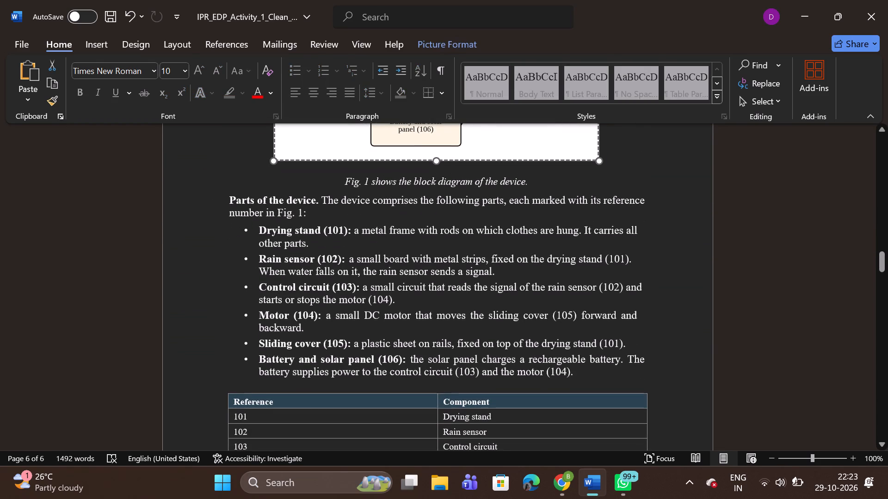
Deselect the block diagram and save the Word document.
{"action": "left_click", "coordinate": [410, 272]}
{"action": "key", "text": "ctrl+s"}
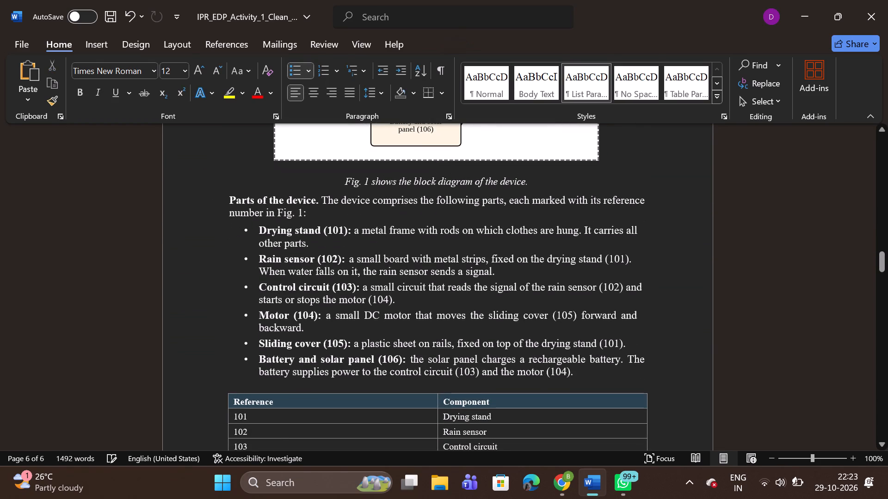
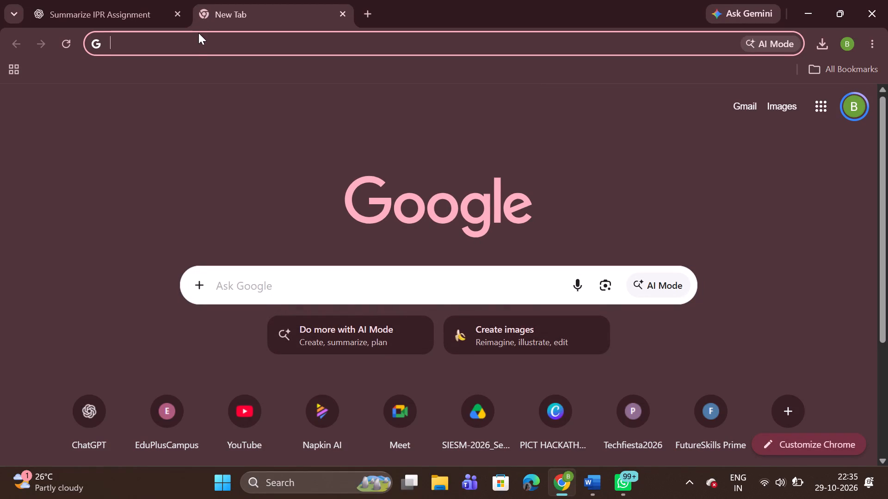
Look up "ums" in the new browser tab to find the university portal.
{"action": "type", "text": "ums"}
{"action": "key", "text": "space"}
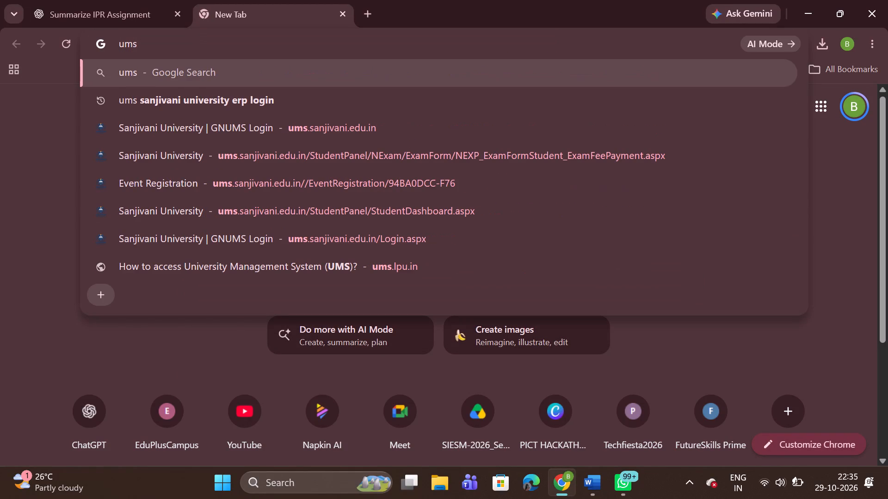
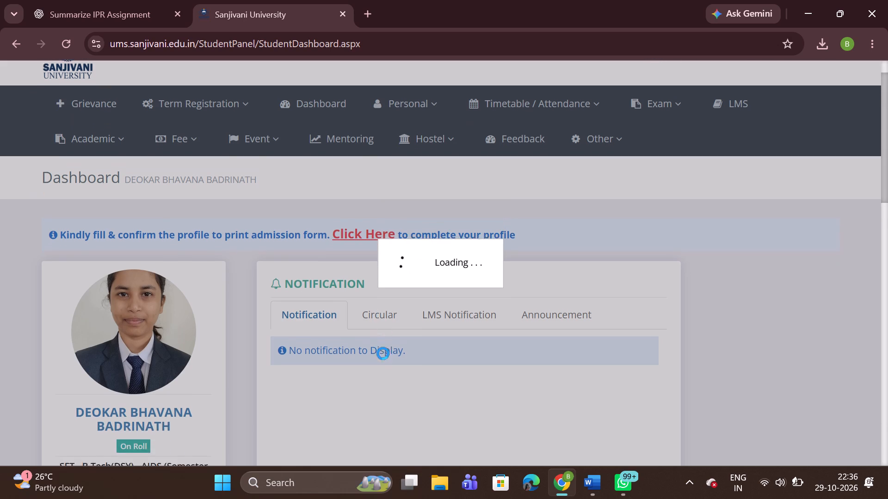
Open the LMS in the student portal and show the assignments of the 24UADME301 - IPR and EDP course.
{"action": "scroll", "coordinate": [383, 353], "scroll_direction": "down", "scroll_amount": 1}
{"action": "scroll", "coordinate": [238, 304], "scroll_direction": "up", "scroll_amount": 1}
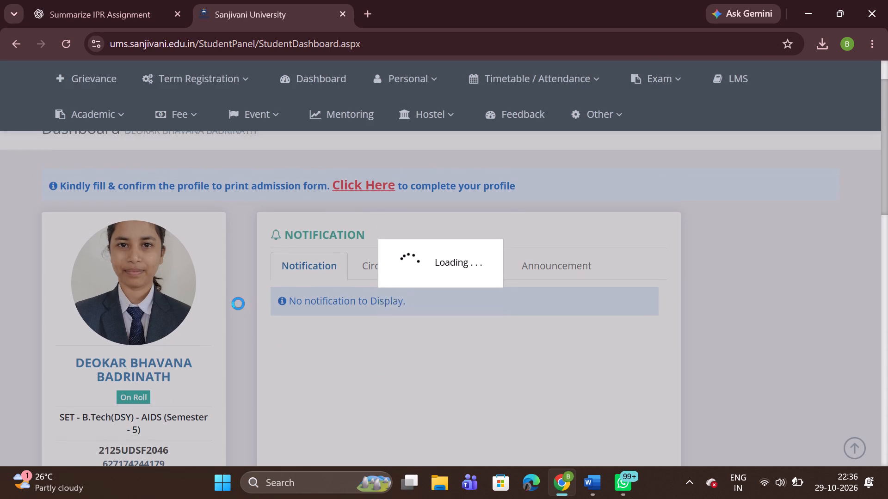
{"action": "scroll", "coordinate": [238, 304], "scroll_direction": "up", "scroll_amount": 2}
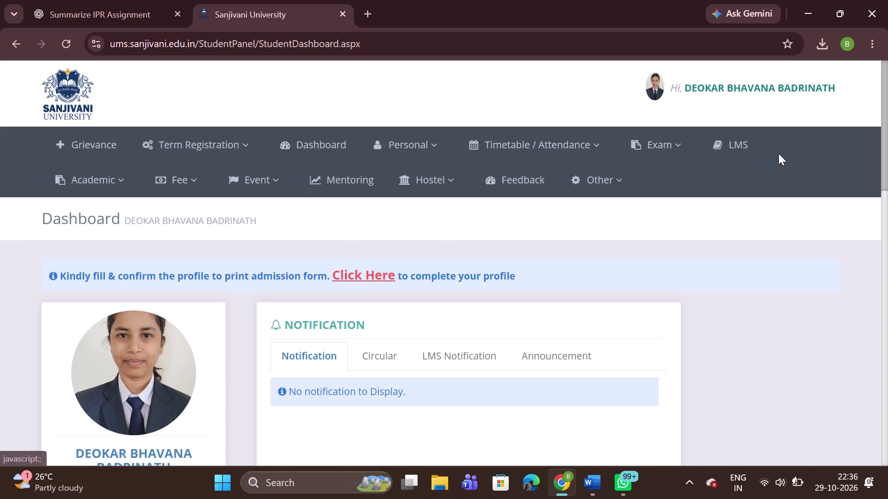
{"action": "left_click", "coordinate": [741, 138]}
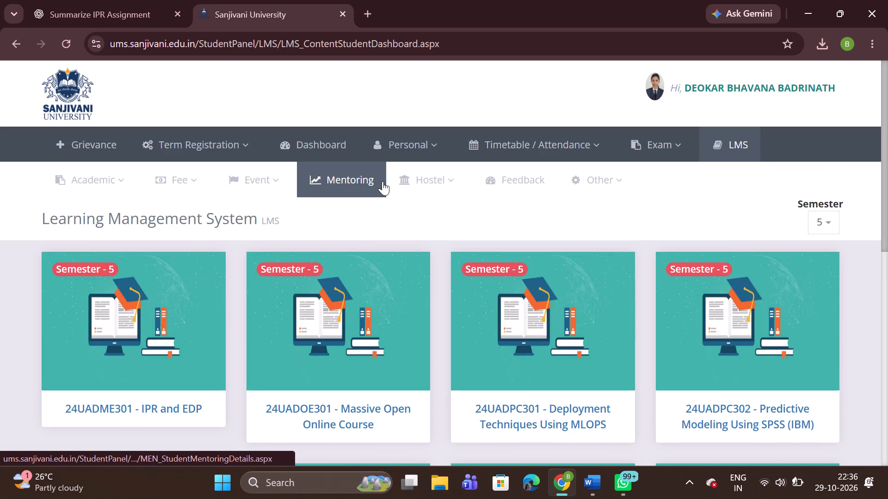
{"action": "scroll", "coordinate": [339, 299], "scroll_direction": "down", "scroll_amount": 1}
{"action": "left_click", "coordinate": [146, 273]}
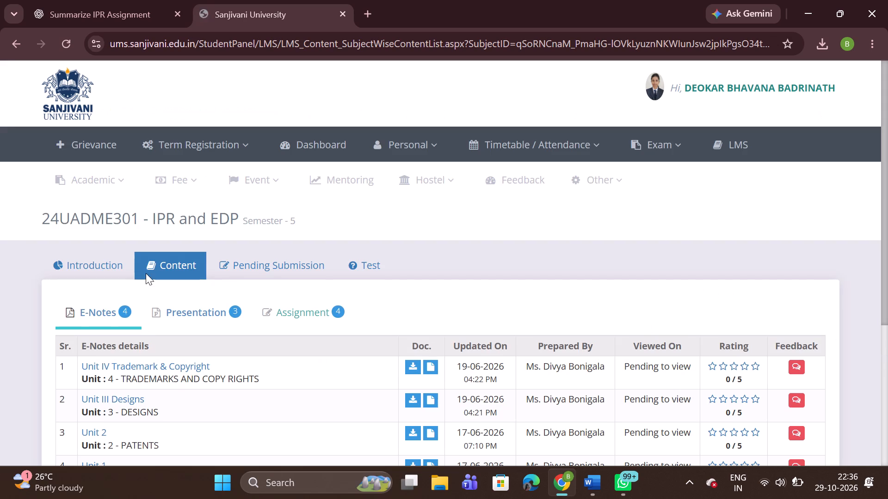
{"action": "scroll", "coordinate": [403, 286], "scroll_direction": "down", "scroll_amount": 1}
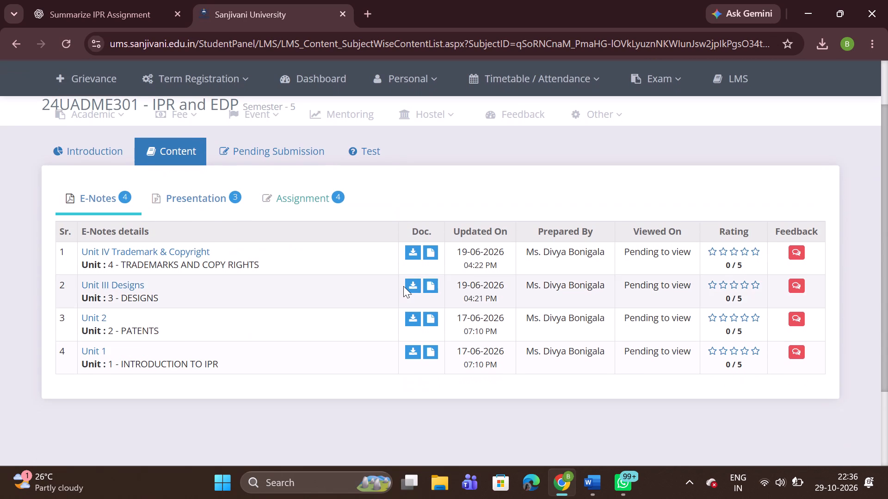
{"action": "left_click", "coordinate": [293, 200]}
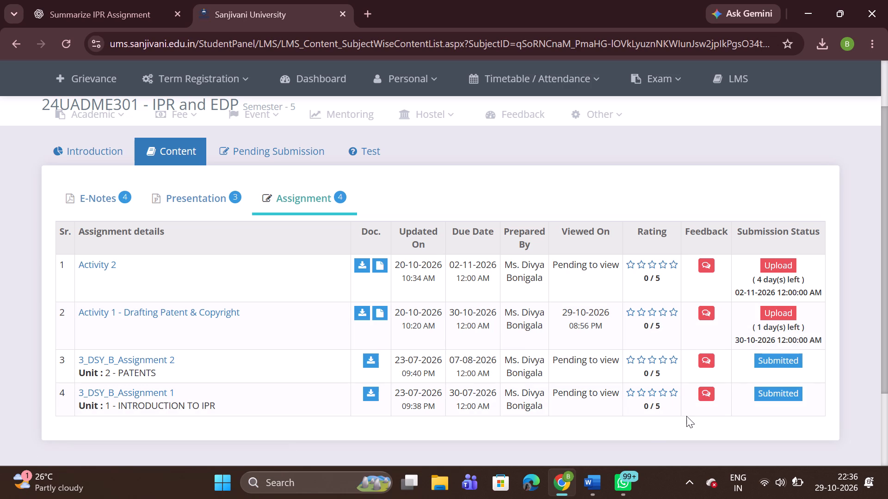
Switch to Word and save the IPR_EDP_Activity_1_Clean_Final report.
{"action": "left_click", "coordinate": [593, 480]}
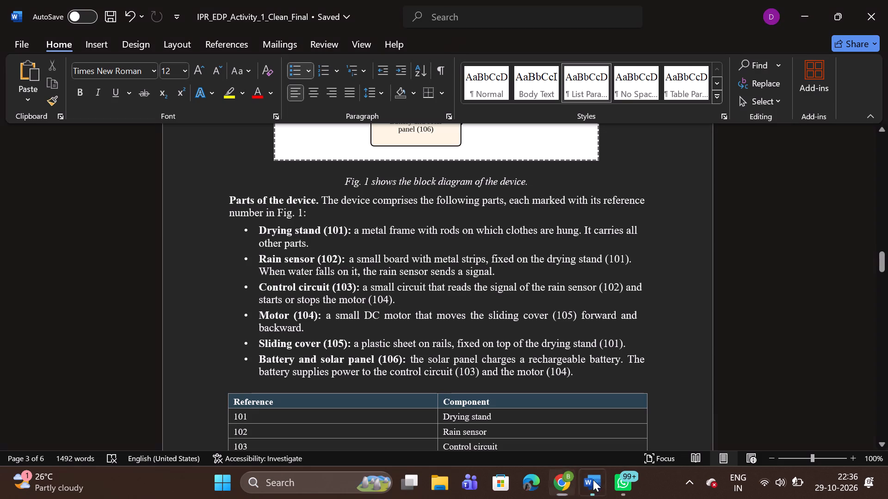
{"action": "left_click", "coordinate": [541, 327]}
{"action": "key", "text": "ctrl+s"}
{"action": "key", "text": "ctrl+s"}
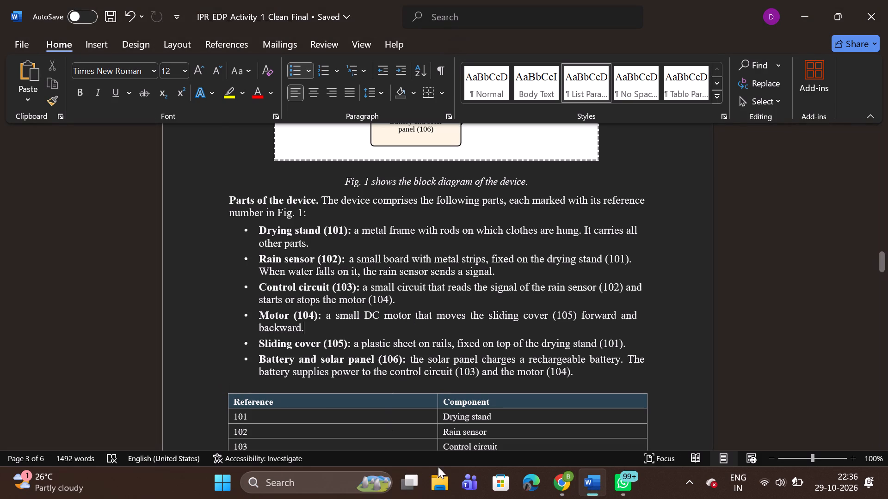
Switch to File Explorer and open the Downloads folder.
{"action": "left_click", "coordinate": [435, 486]}
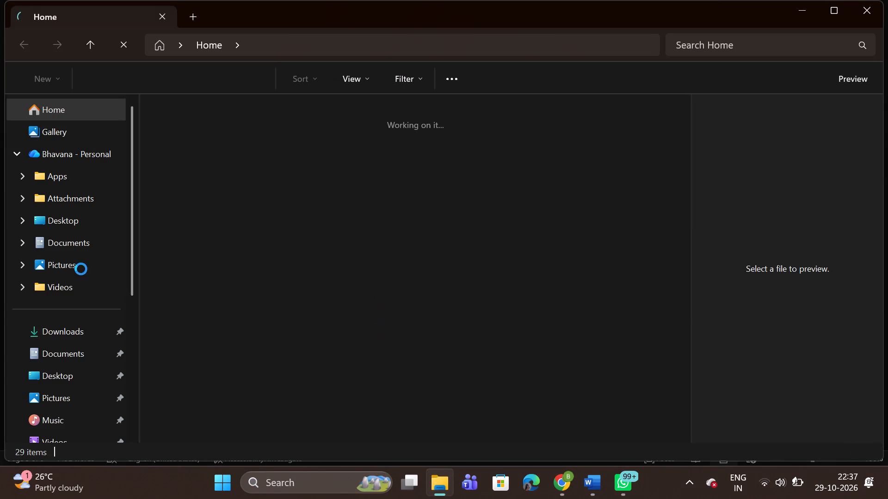
{"action": "left_click", "coordinate": [68, 334]}
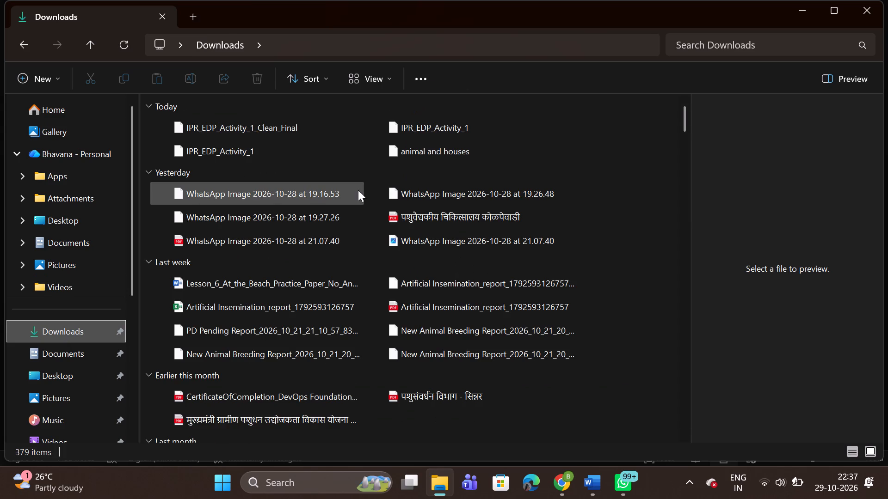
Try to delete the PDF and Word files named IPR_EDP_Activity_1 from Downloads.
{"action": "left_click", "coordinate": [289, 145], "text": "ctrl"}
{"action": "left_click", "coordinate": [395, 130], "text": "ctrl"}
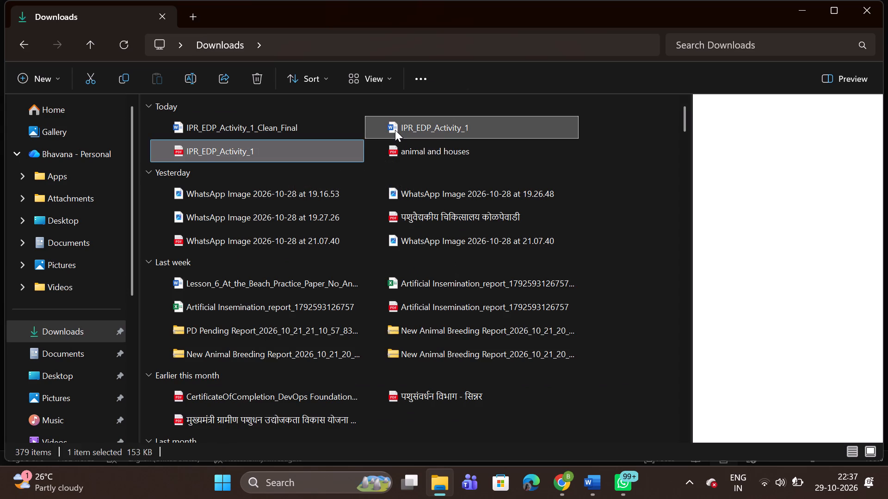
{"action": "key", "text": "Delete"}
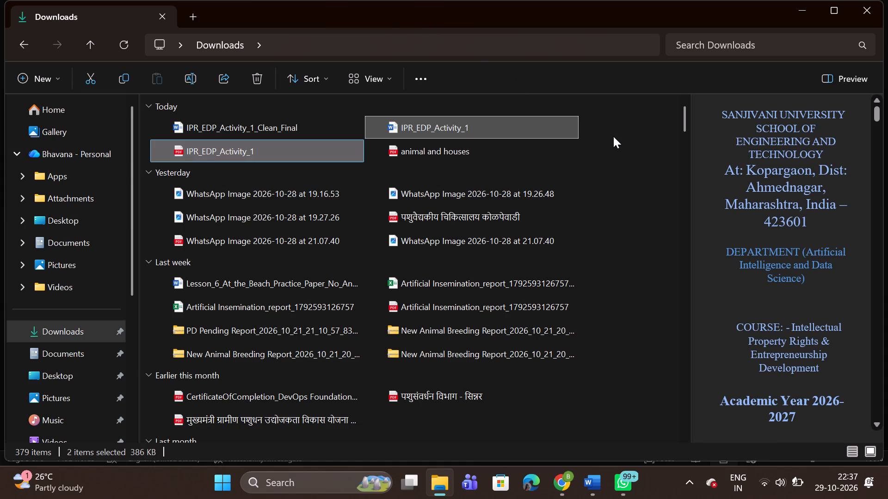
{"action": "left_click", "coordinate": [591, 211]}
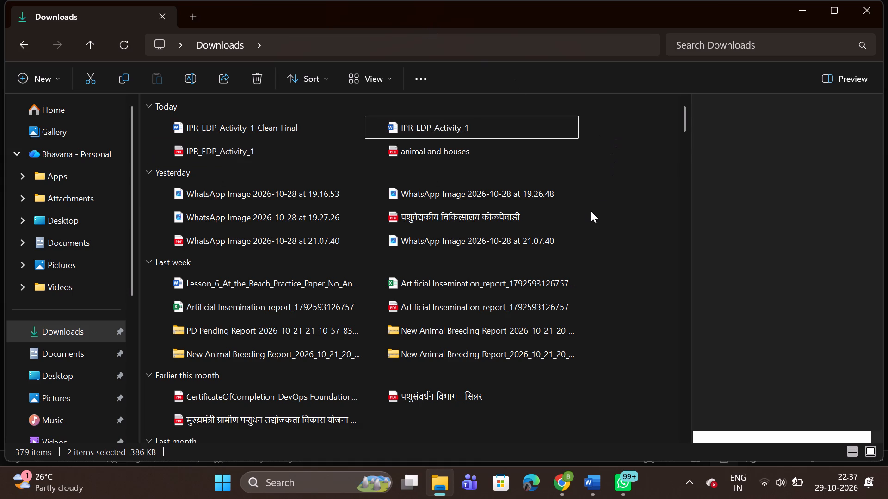
Rename the Word file IPR_EDP_Activity_1_Clean_Final as IPR_EDP_Activity_1_Bhavana.
{"action": "left_click", "coordinate": [316, 129]}
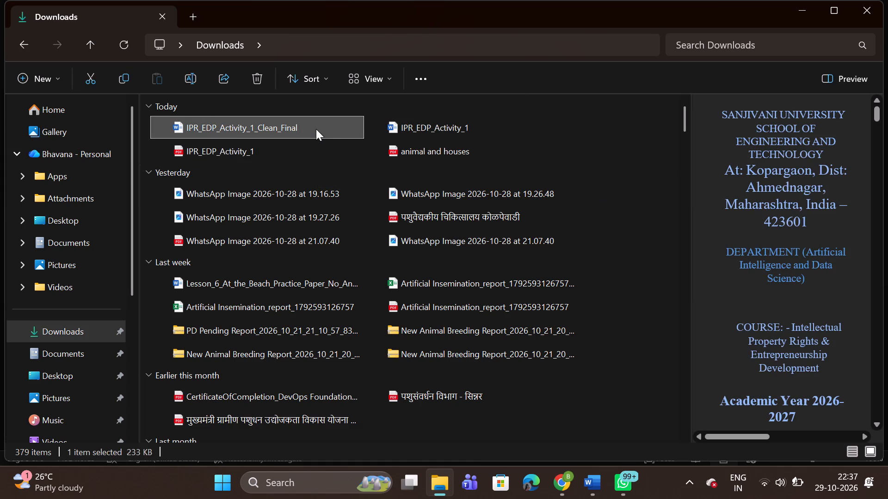
{"action": "right_click", "coordinate": [316, 129]}
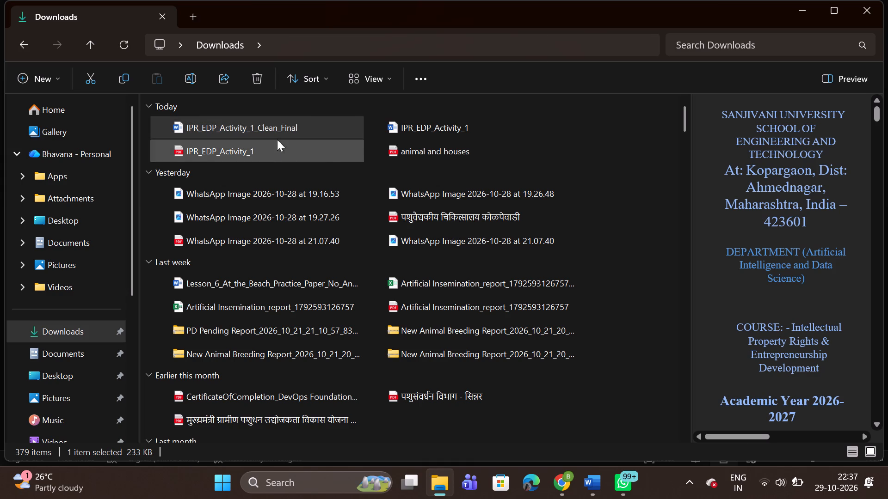
{"action": "left_click", "coordinate": [429, 41]}
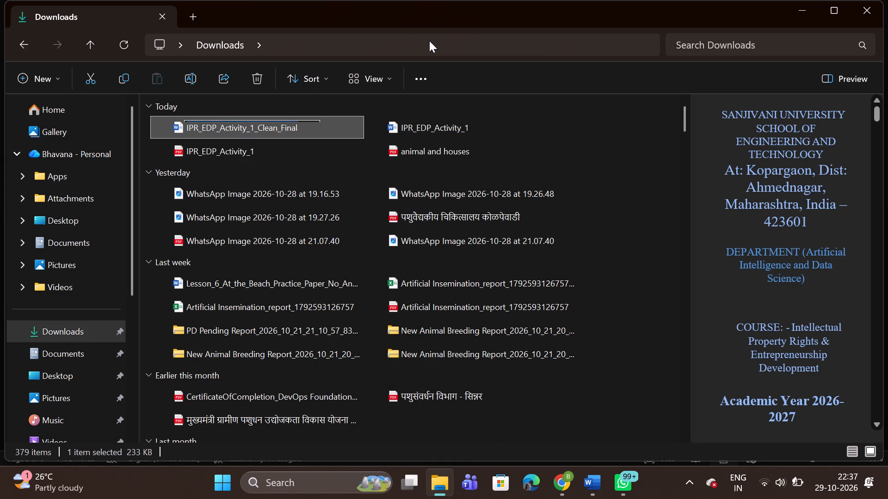
{"action": "left_click", "coordinate": [308, 123]}
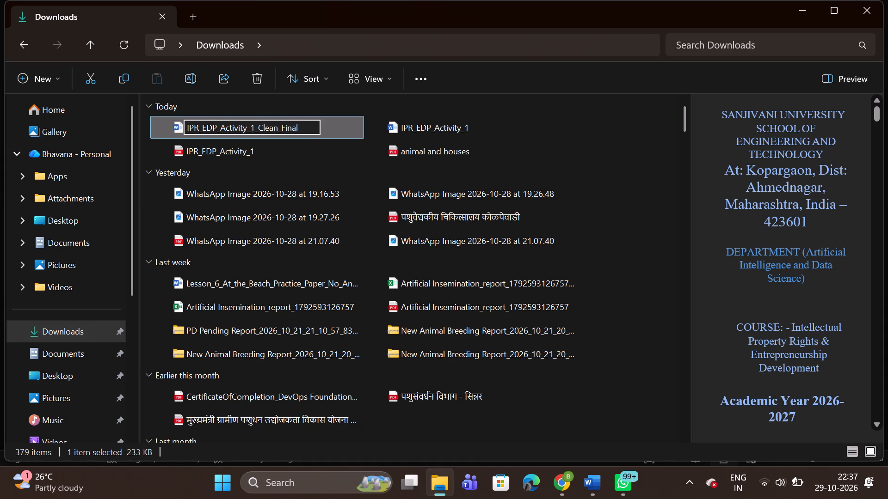
{"action": "key", "text": "BackSpace"}
{"action": "key", "text": "BackSpace"}
{"action": "key", "text": "BackSpace"}
{"action": "key", "text": "BackSpace"}
{"action": "key", "text": "BackSpace"}
{"action": "key", "text": "BackSpace"}
{"action": "key", "text": "BackSpace"}
{"action": "key", "text": "BackSpace"}
{"action": "key", "text": "BackSpace"}
{"action": "key", "text": "BackSpace"}
{"action": "key", "text": "BackSpace"}
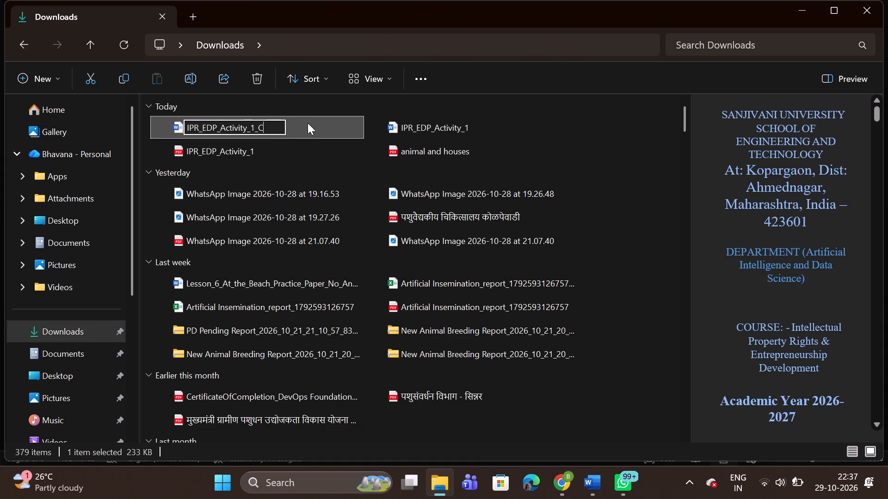
{"action": "key", "text": "BackSpace"}
{"action": "type", "text": "Bhavana"}
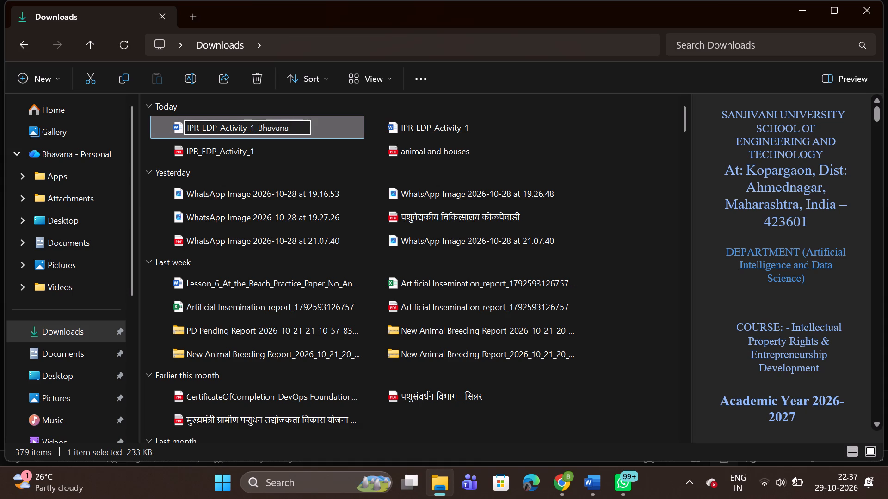
{"action": "key", "text": "Return"}
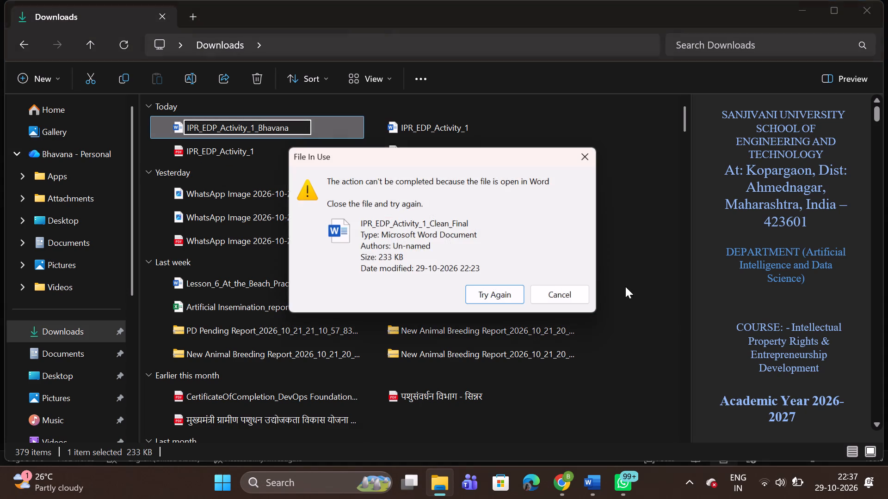
{"action": "left_click", "coordinate": [496, 292]}
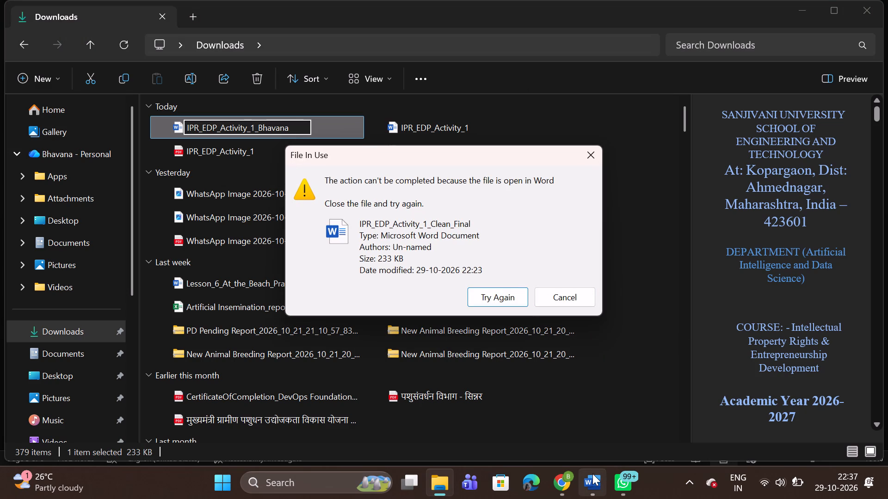
Close the report that is open in Word and retry the file rename.
{"action": "left_click", "coordinate": [654, 367]}
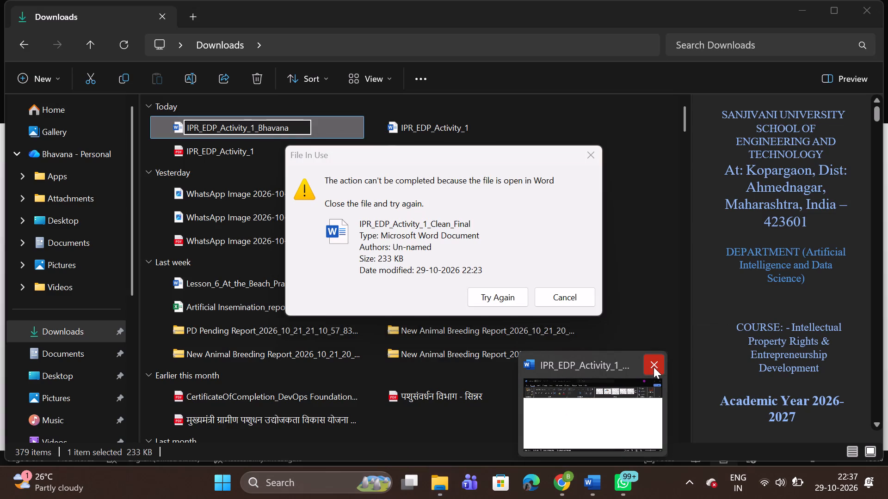
{"action": "left_click", "coordinate": [524, 295]}
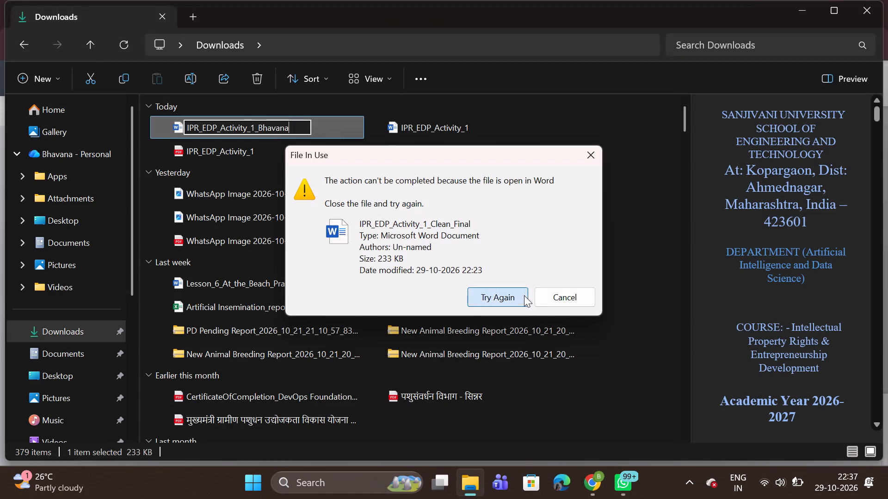
{"action": "left_click", "coordinate": [571, 138]}
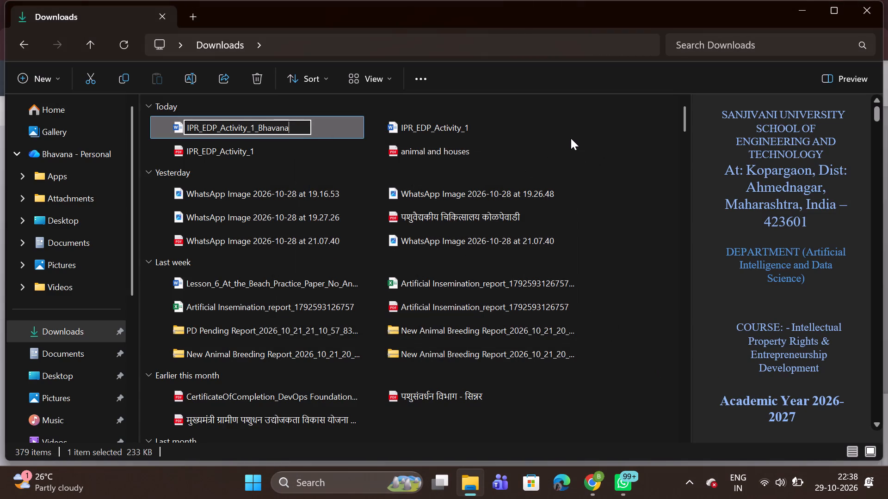
Switch back to Chrome to the IPR and EDP course's assignment list.
{"action": "left_click", "coordinate": [593, 474]}
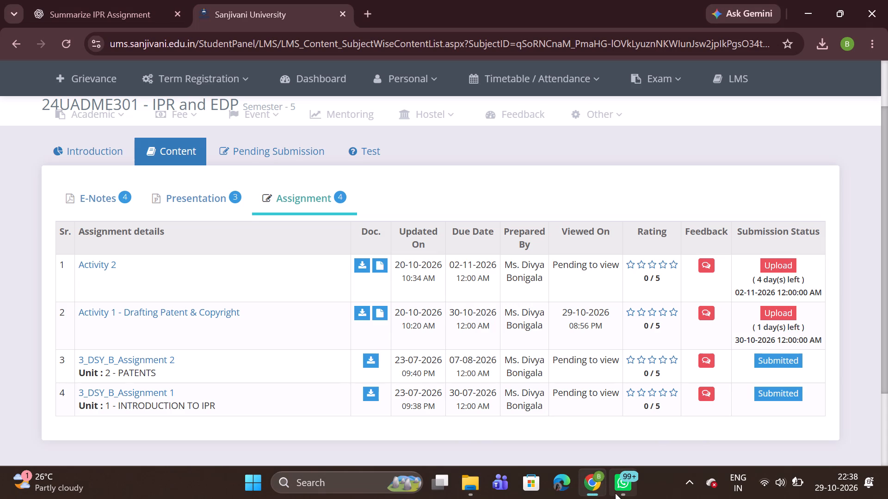
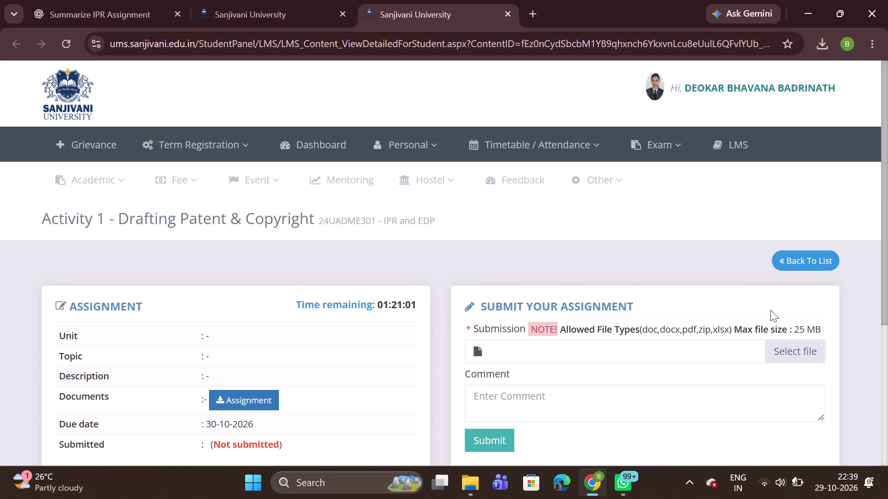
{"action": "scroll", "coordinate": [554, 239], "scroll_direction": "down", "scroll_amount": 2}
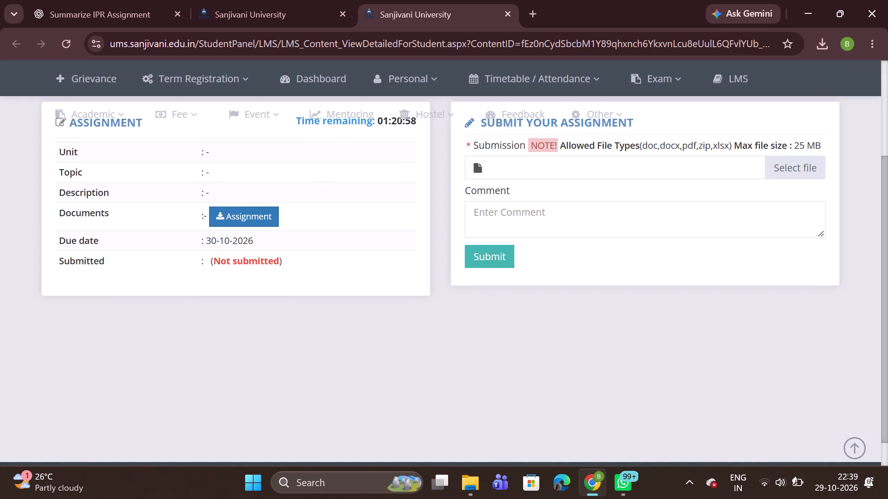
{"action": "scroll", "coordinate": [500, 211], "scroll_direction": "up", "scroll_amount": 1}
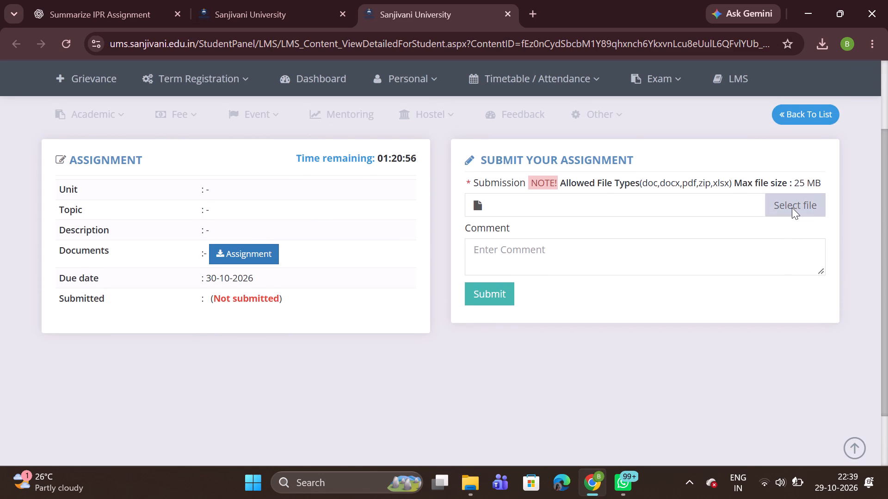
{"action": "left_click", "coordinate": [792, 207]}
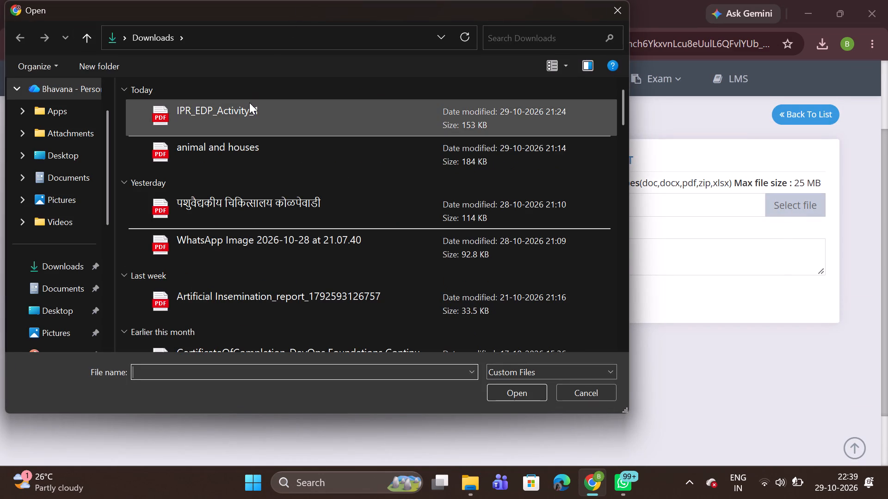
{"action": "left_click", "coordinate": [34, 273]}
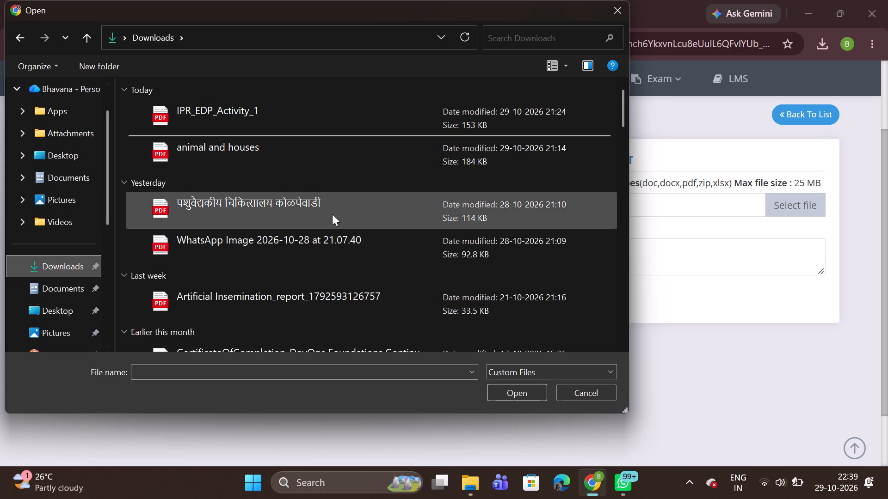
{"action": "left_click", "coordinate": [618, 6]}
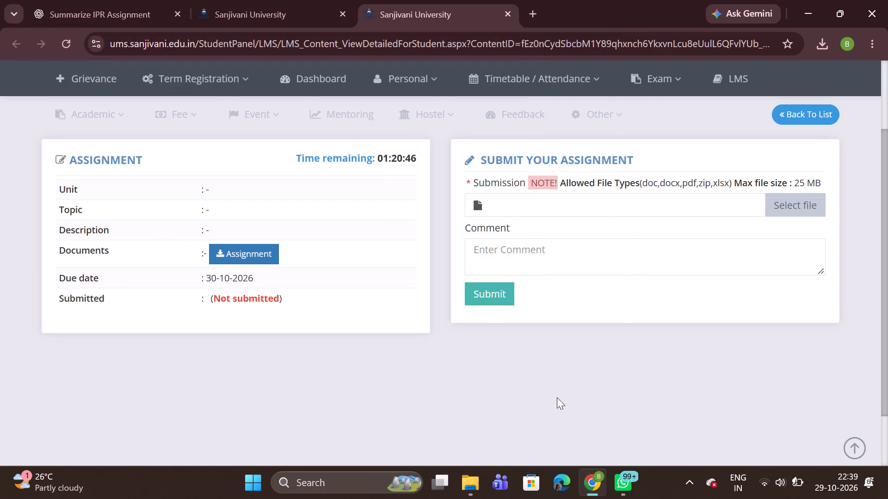
Open the Word file IPR_EDP_Activity_1_Bhavana from the Downloads folder and enable editing.
{"action": "left_click", "coordinate": [474, 491]}
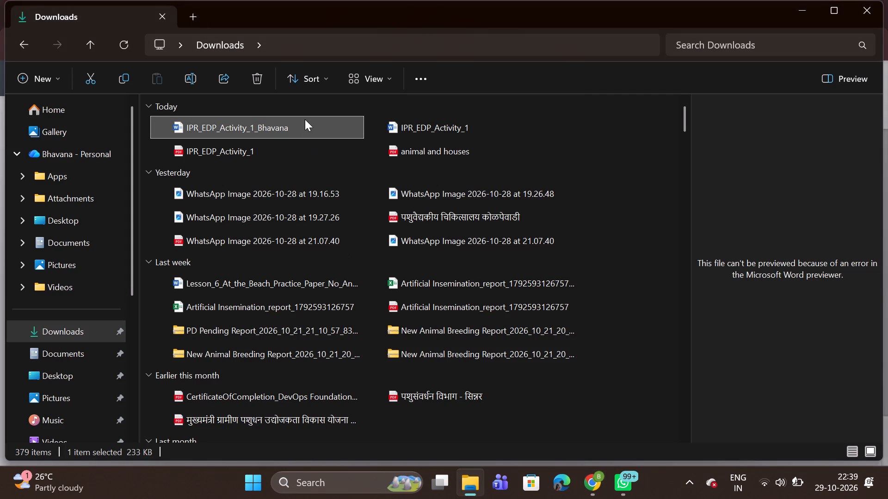
{"action": "double_click", "coordinate": [296, 135]}
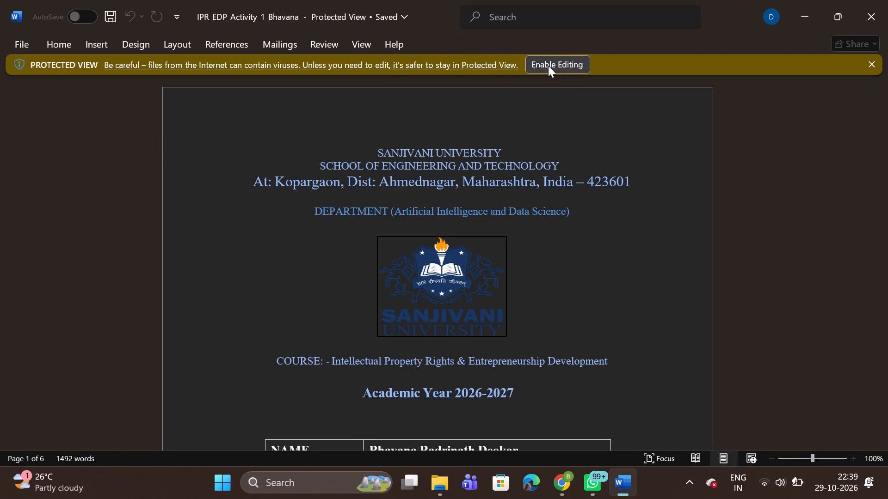
{"action": "left_click", "coordinate": [25, 40]}
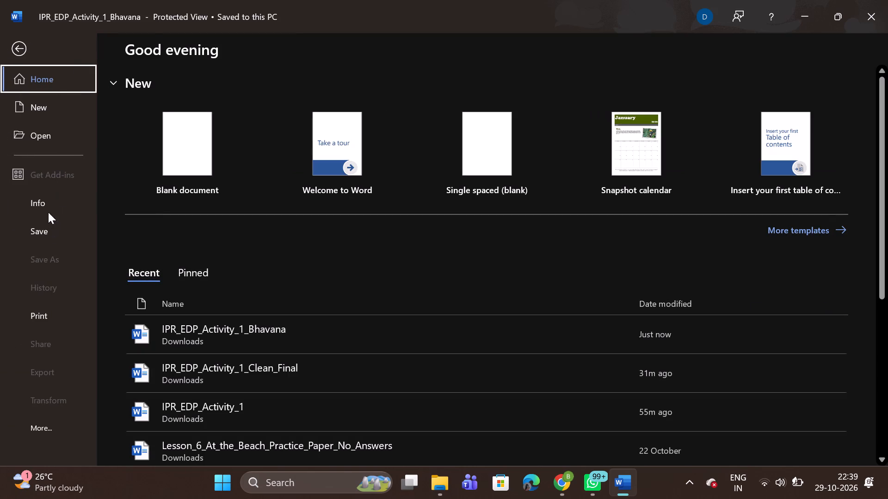
{"action": "left_click", "coordinate": [16, 48]}
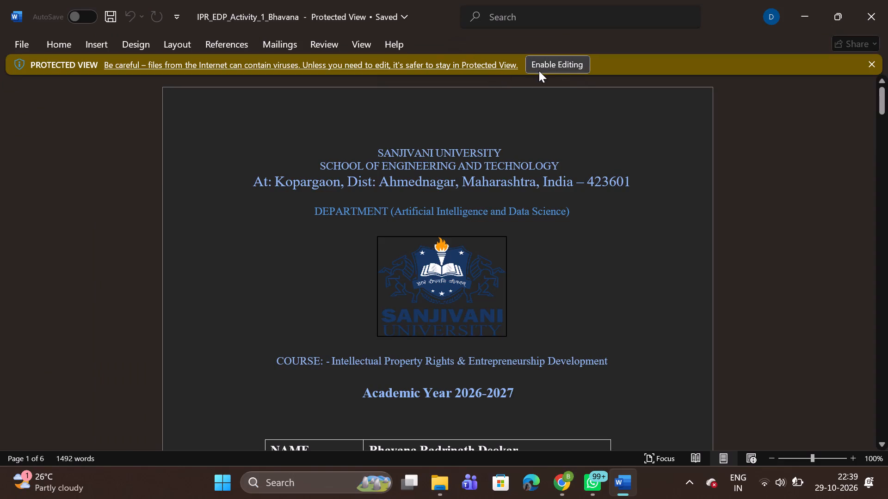
{"action": "left_click", "coordinate": [539, 71]}
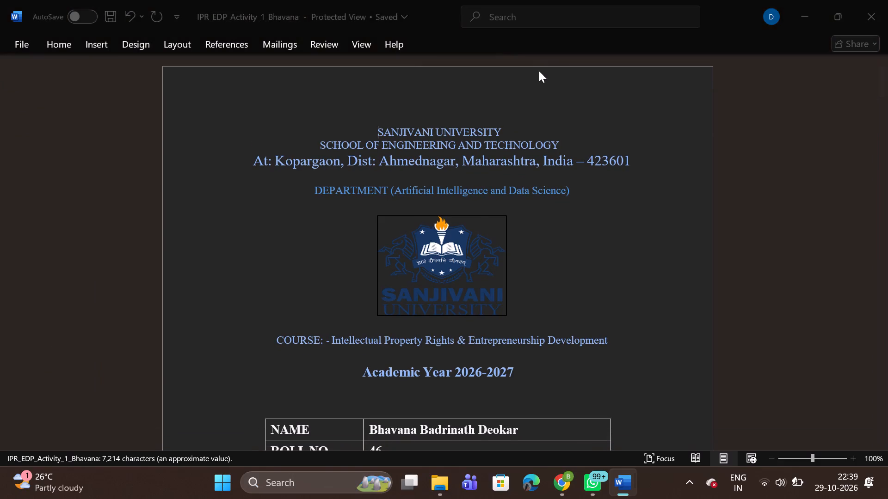
Save a copy of the report as a PDF named IPR_EDP_Activity_1_Bhavana in the Downloads folder.
{"action": "left_click", "coordinate": [14, 42]}
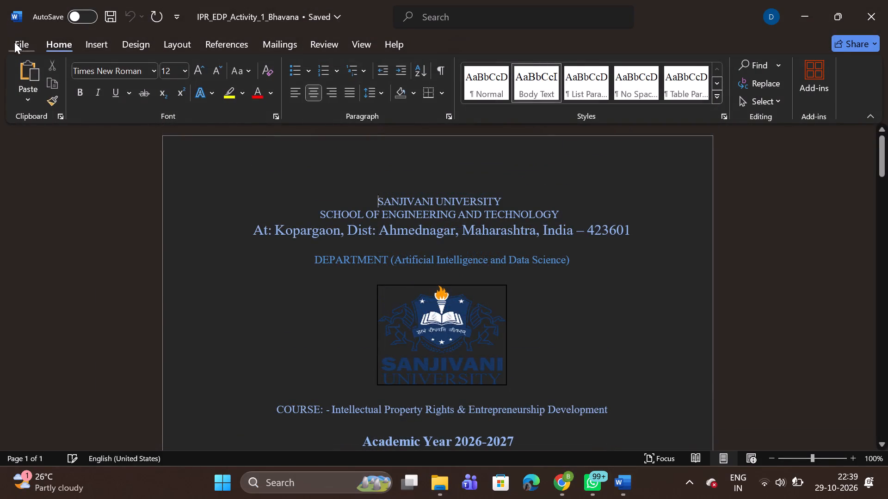
{"action": "left_click", "coordinate": [38, 261]}
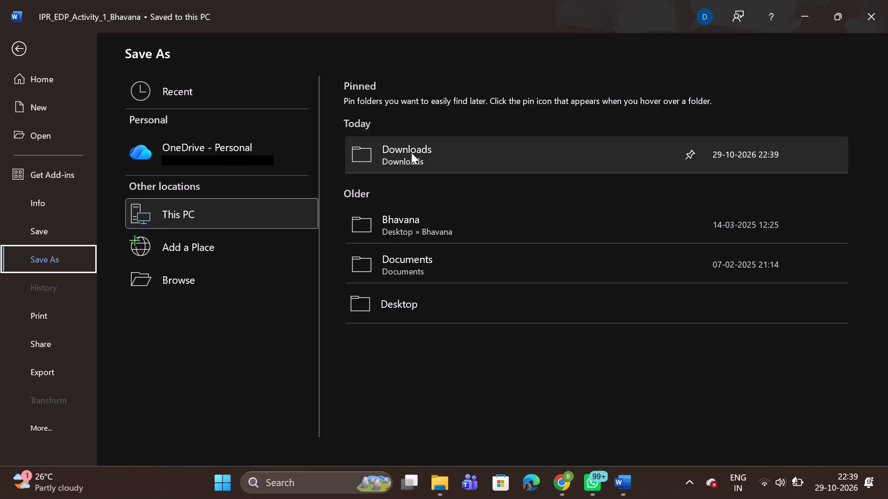
{"action": "left_click", "coordinate": [411, 141]}
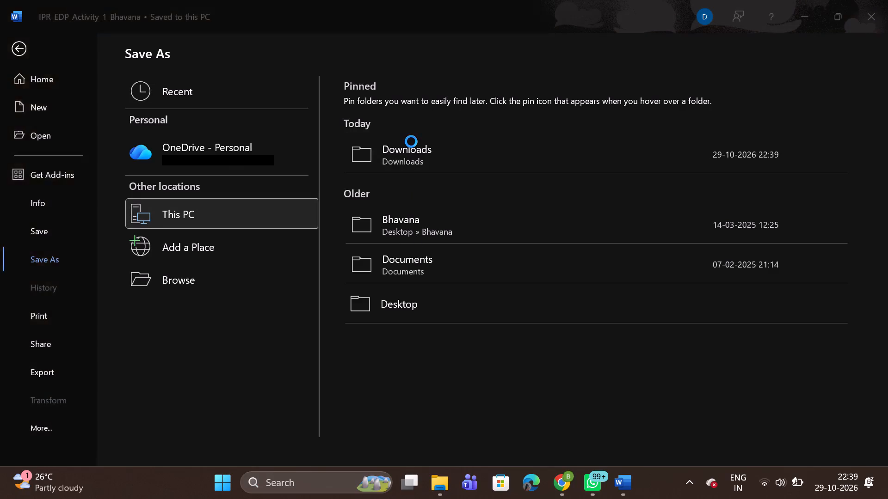
{"action": "scroll", "coordinate": [77, 171], "scroll_direction": "up", "scroll_amount": 1}
{"action": "scroll", "coordinate": [77, 171], "scroll_direction": "down", "scroll_amount": 2}
{"action": "scroll", "coordinate": [77, 171], "scroll_direction": "up", "scroll_amount": 1}
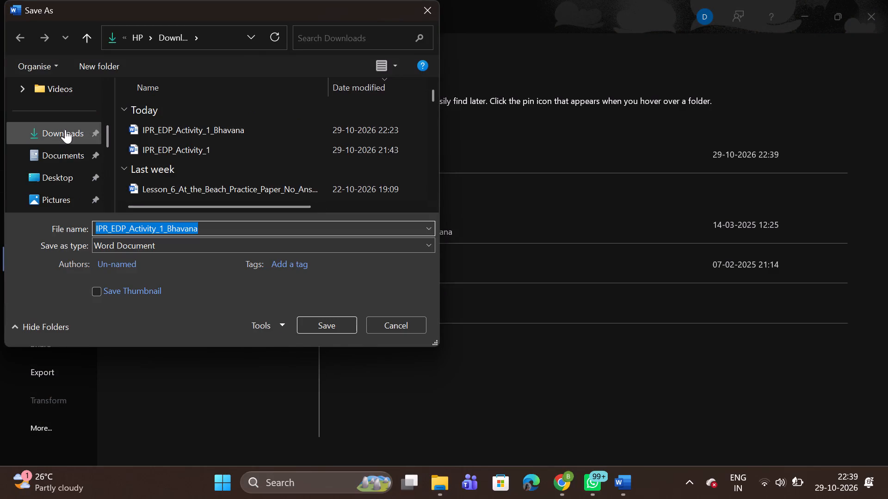
{"action": "left_click", "coordinate": [65, 128]}
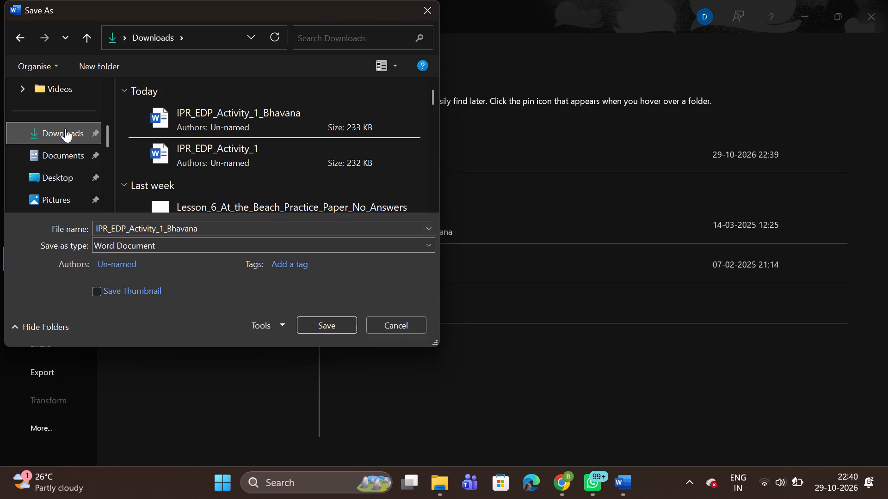
{"action": "left_click", "coordinate": [203, 243]}
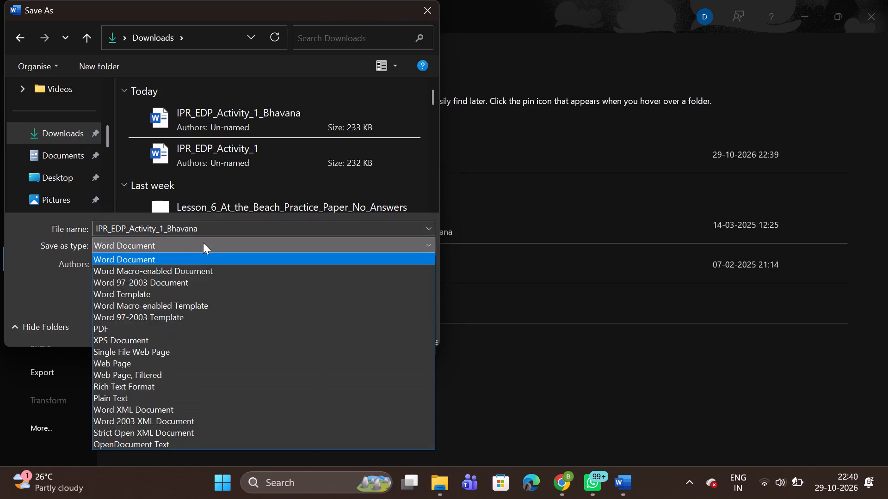
{"action": "left_click", "coordinate": [176, 323]}
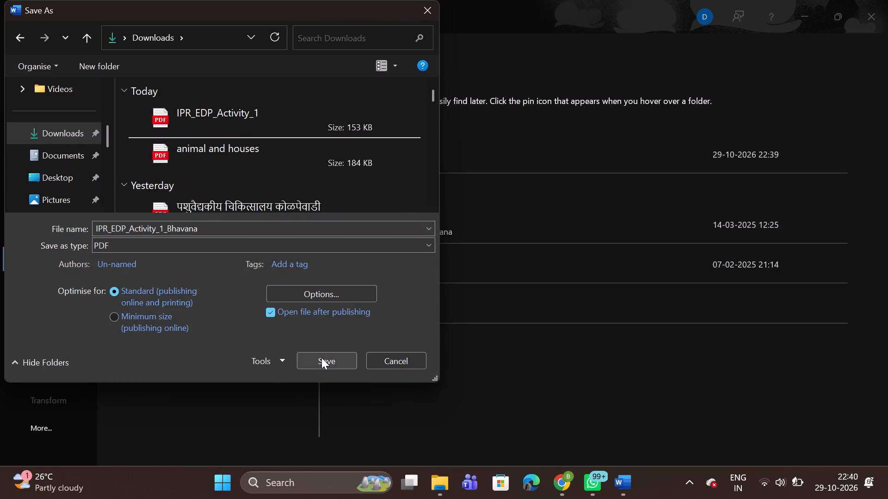
{"action": "left_click", "coordinate": [321, 358]}
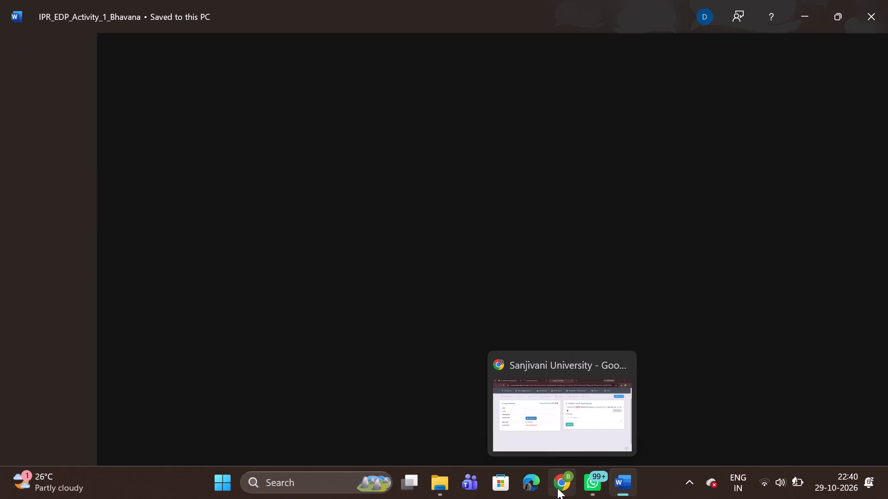
Switch back to Chrome and attach IPR_EDP_Activity_1_Bhavana.pdf from Downloads as the Activity 1 submission file.
{"action": "left_click", "coordinate": [557, 488]}
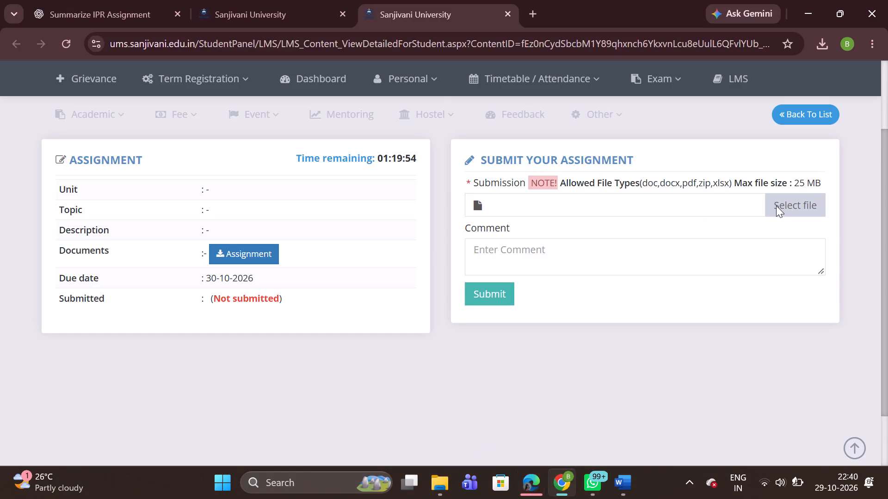
{"action": "left_click", "coordinate": [776, 206]}
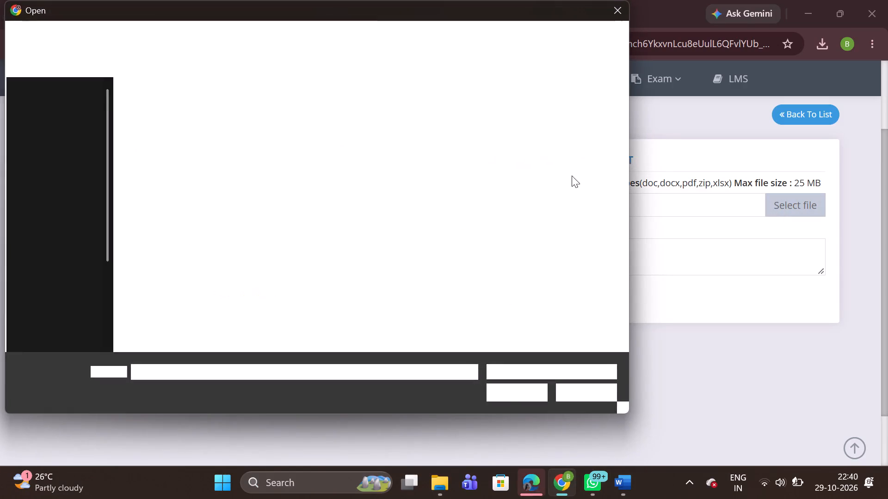
{"action": "left_click", "coordinate": [282, 113]}
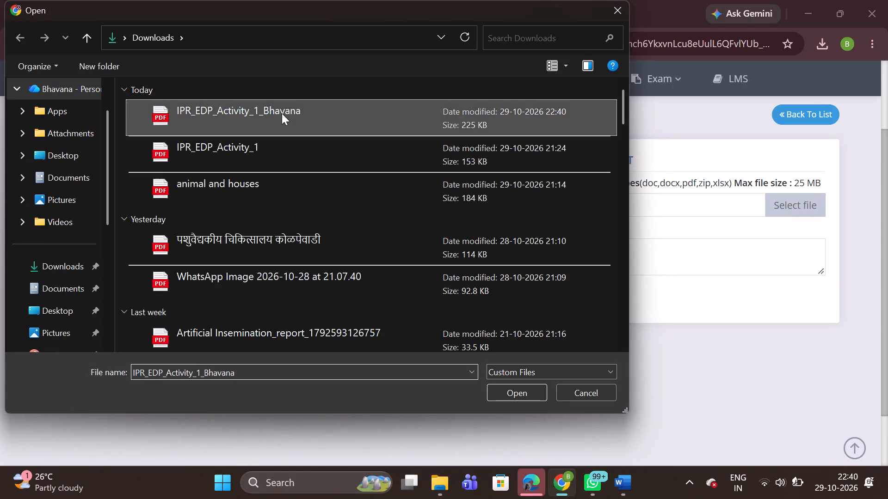
{"action": "left_click", "coordinate": [513, 389]}
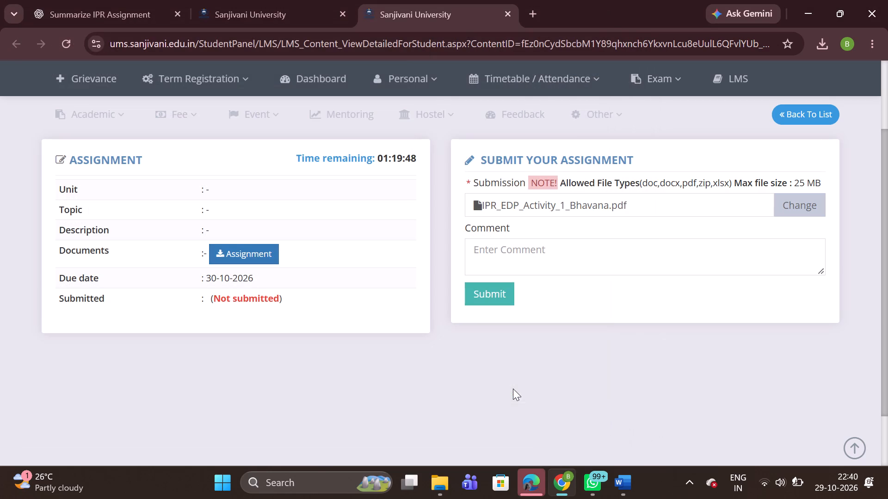
{"action": "left_click", "coordinate": [565, 479]}
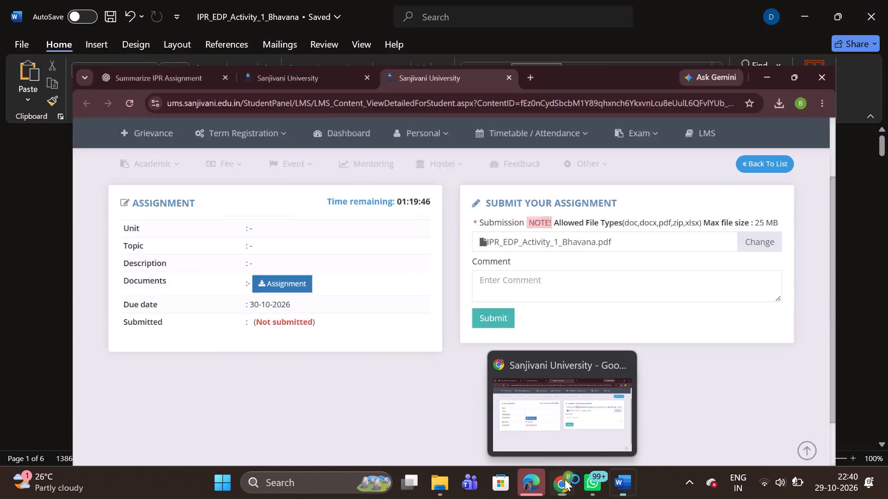
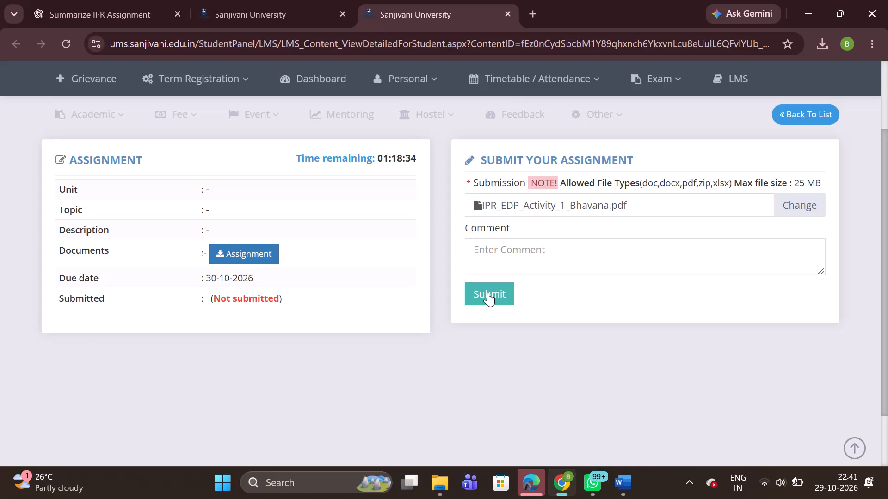
Submit the Activity 1 assignment with the attached IPR_EDP_Activity_1_Bhavana.pdf and confirm the submission.
{"action": "left_click", "coordinate": [488, 292]}
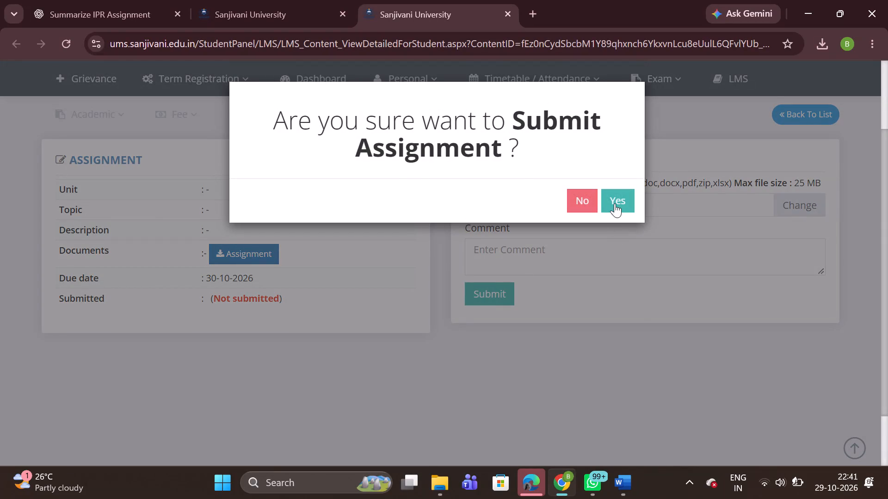
{"action": "left_click", "coordinate": [615, 198]}
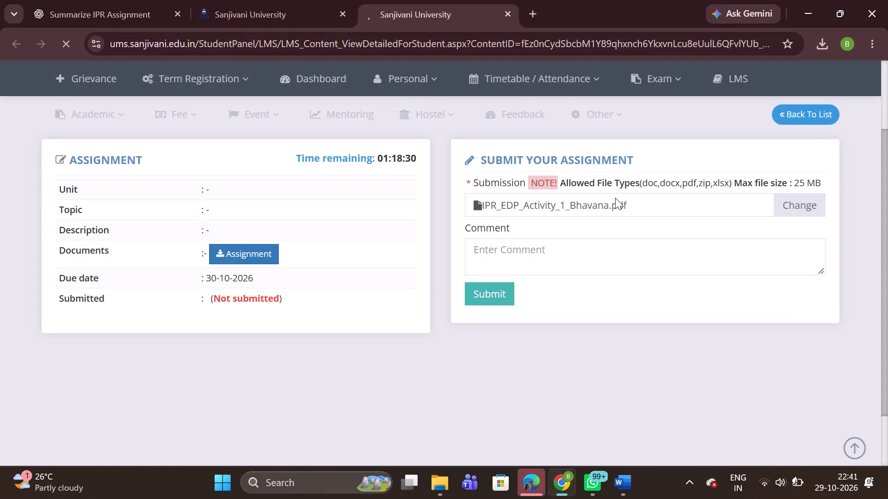
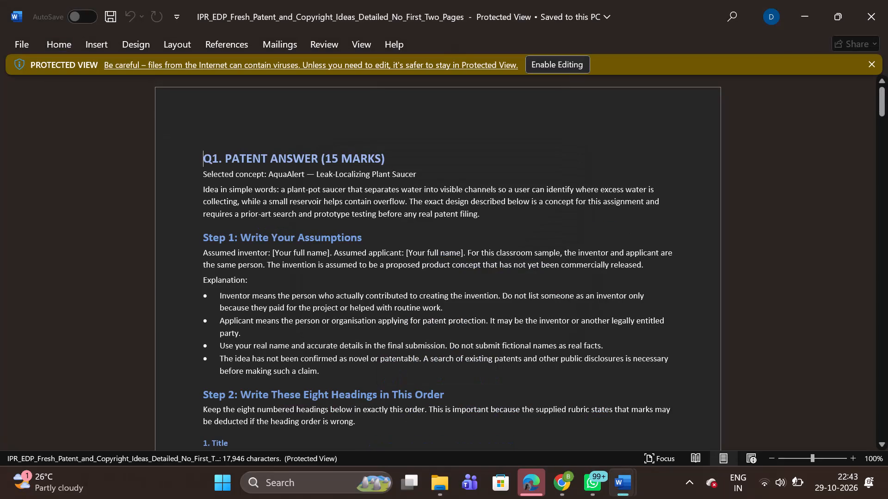
Examine the IPR_EDP_Fresh_Patent_and_Copyright_Ideas_Detailed document from the patent answer through the final submission checklist.
{"action": "scroll", "coordinate": [506, 219], "scroll_direction": "down", "scroll_amount": 1}
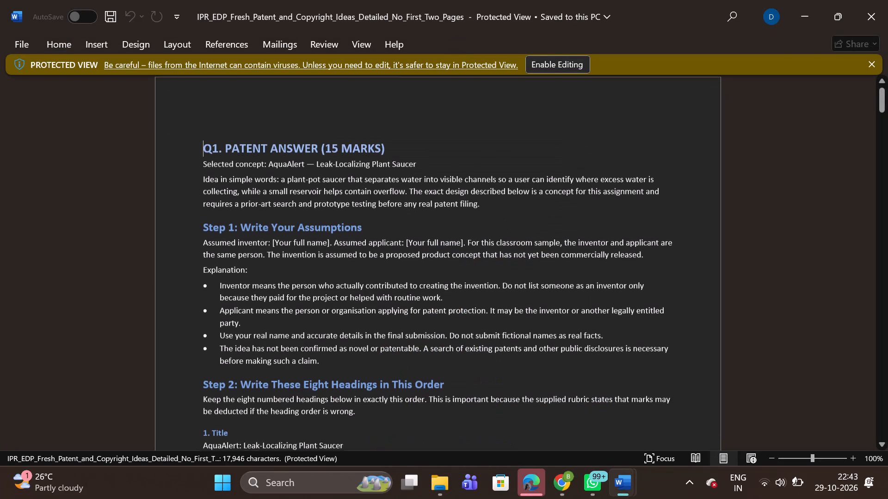
{"action": "scroll", "coordinate": [506, 219], "scroll_direction": "down", "scroll_amount": 4}
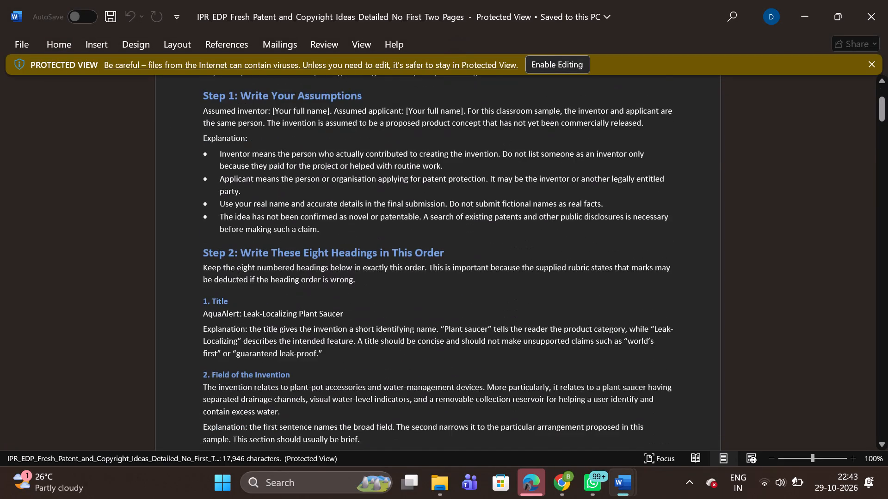
{"action": "scroll", "coordinate": [506, 219], "scroll_direction": "down", "scroll_amount": 19}
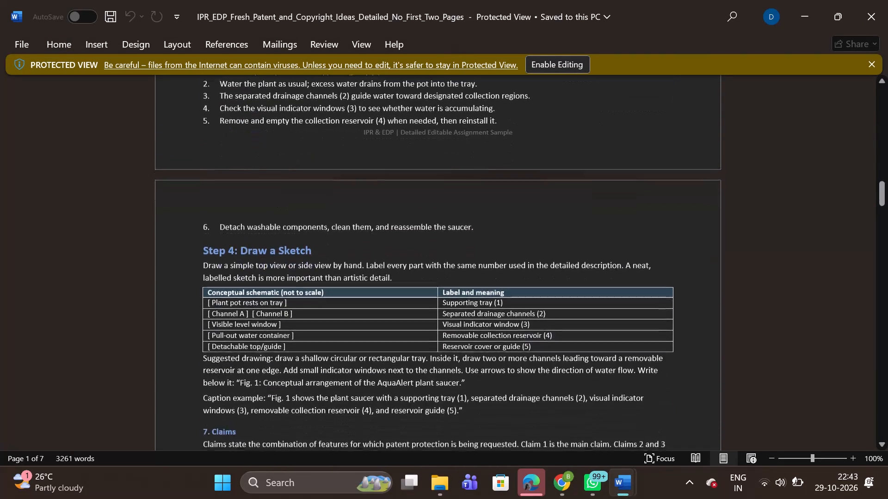
{"action": "scroll", "coordinate": [506, 219], "scroll_direction": "down", "scroll_amount": 20}
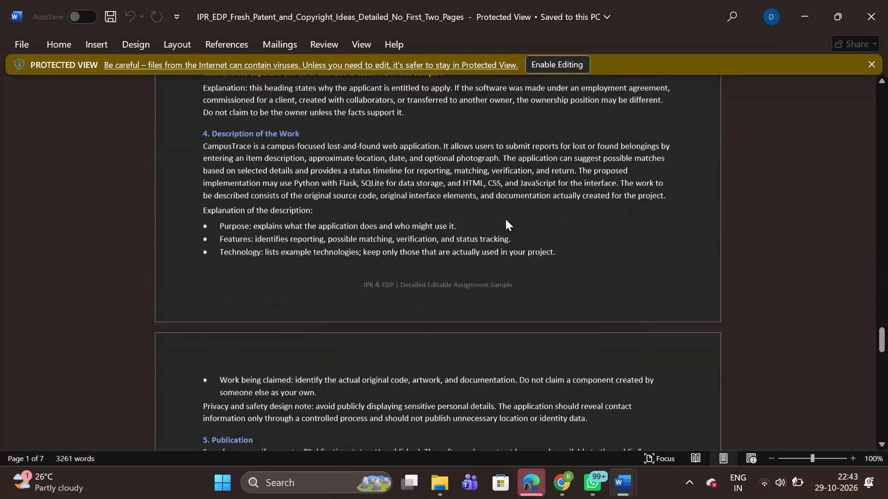
{"action": "scroll", "coordinate": [506, 219], "scroll_direction": "down", "scroll_amount": 11}
{"action": "scroll", "coordinate": [506, 219], "scroll_direction": "up", "scroll_amount": 5}
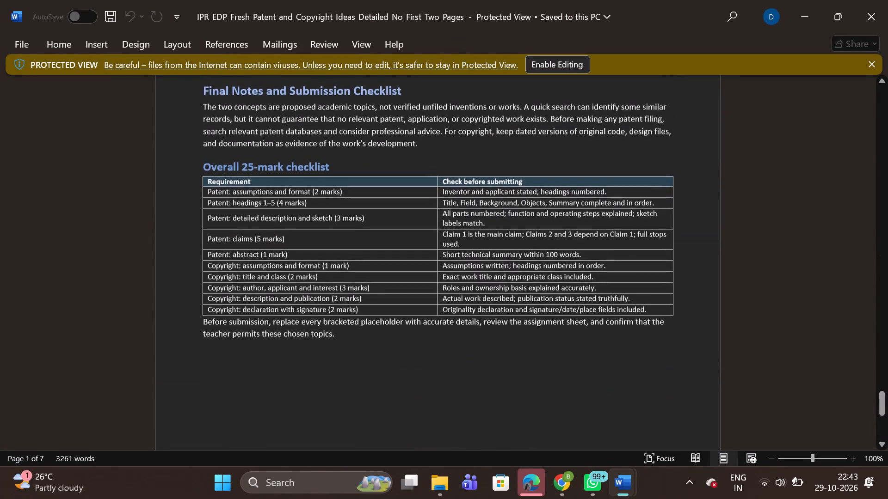
{"action": "scroll", "coordinate": [506, 219], "scroll_direction": "down", "scroll_amount": 12}
{"action": "scroll", "coordinate": [506, 219], "scroll_direction": "down", "scroll_amount": 9}
Close the protected-view patent and copyright ideas document.
{"action": "left_click", "coordinate": [887, 1]}
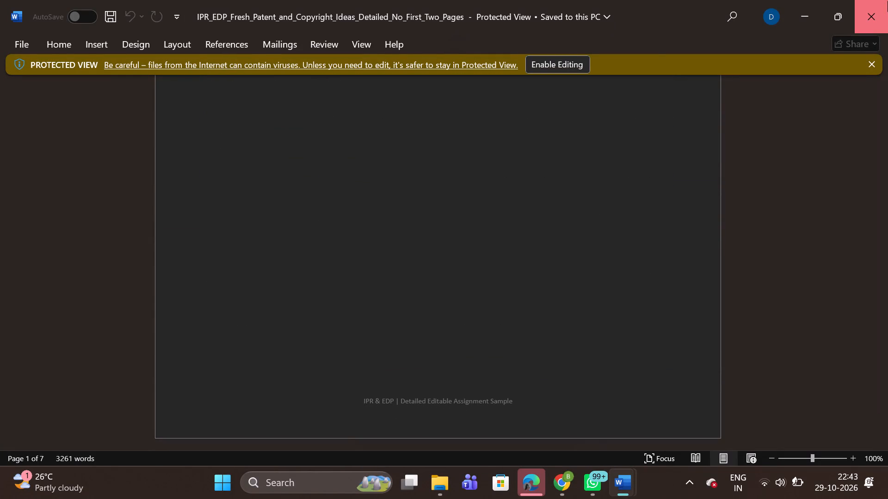
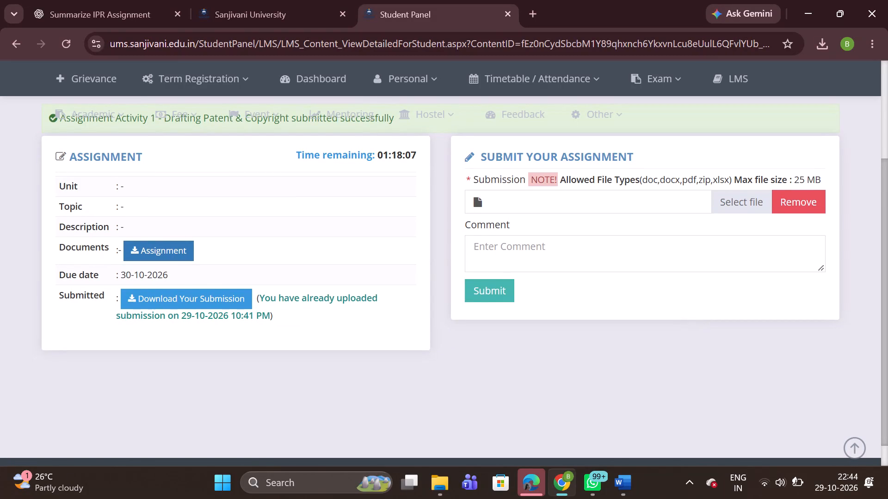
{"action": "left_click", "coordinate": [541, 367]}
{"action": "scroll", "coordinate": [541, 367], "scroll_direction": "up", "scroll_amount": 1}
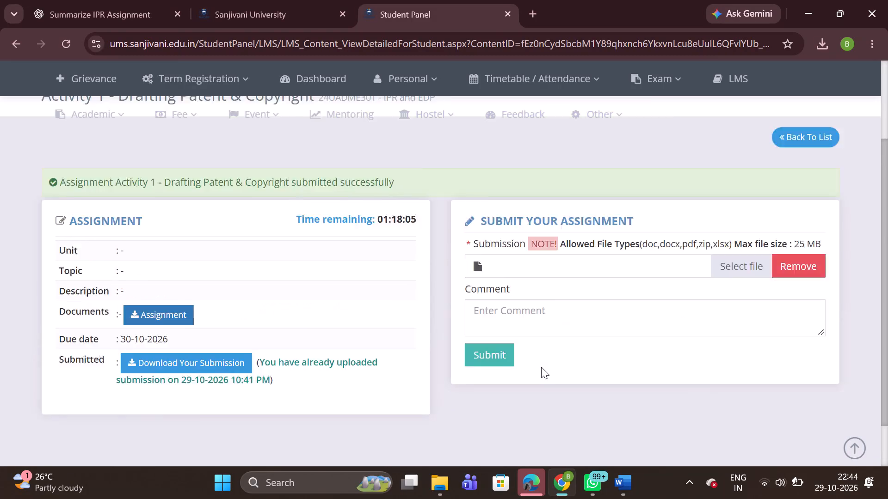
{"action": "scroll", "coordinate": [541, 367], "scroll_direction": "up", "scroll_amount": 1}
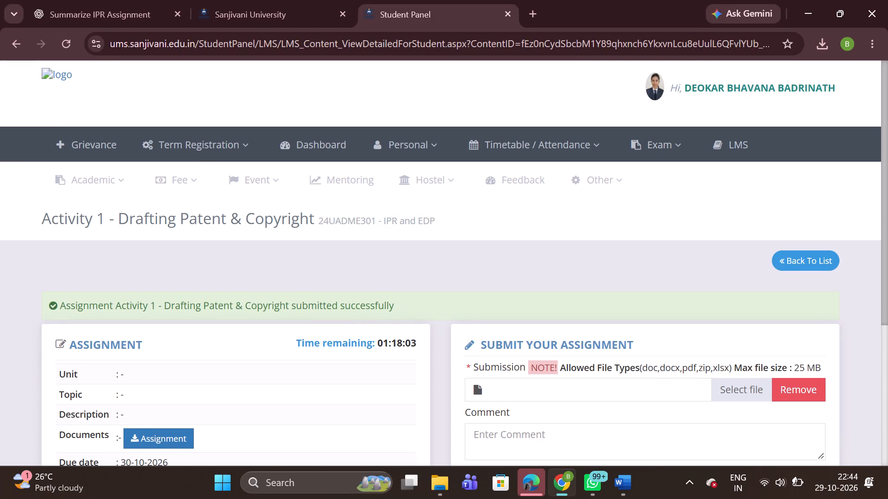
Check the Activity 1 - Drafting Patent & Copyright submission page, returning from it to the IPR and EDP list.
{"action": "scroll", "coordinate": [469, 307], "scroll_direction": "down", "scroll_amount": 3}
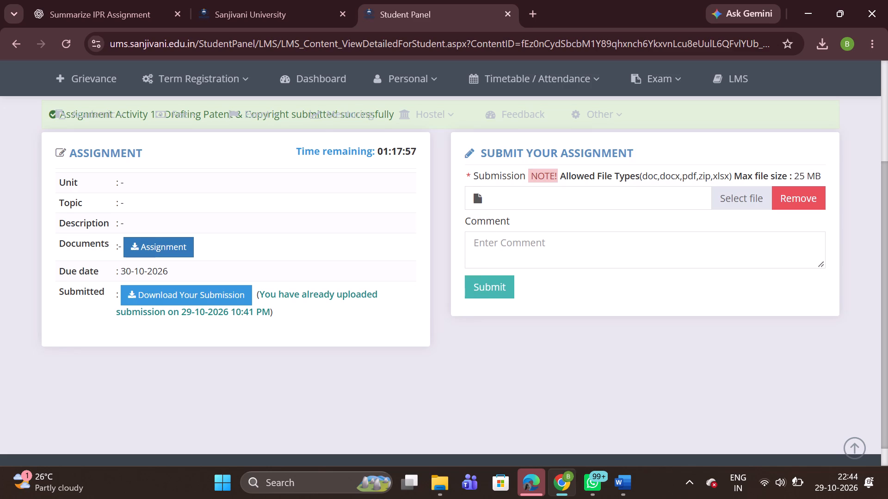
{"action": "scroll", "coordinate": [497, 208], "scroll_direction": "up", "scroll_amount": 3}
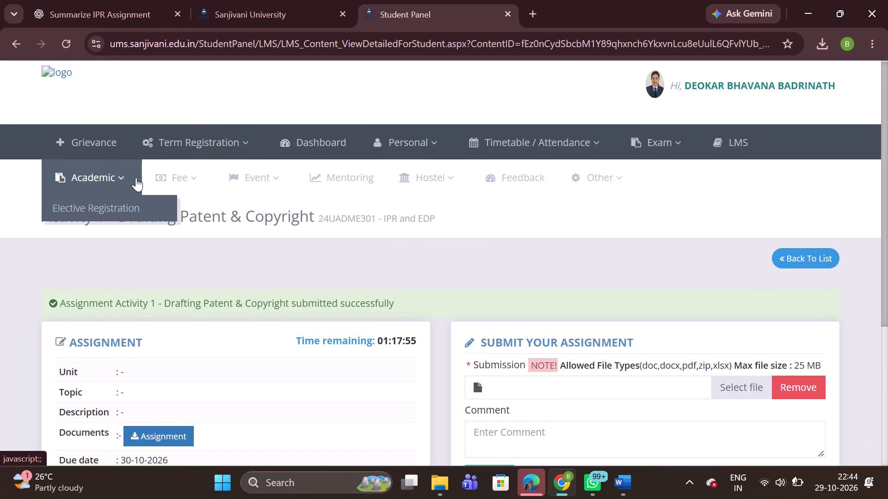
{"action": "left_click", "coordinate": [13, 43]}
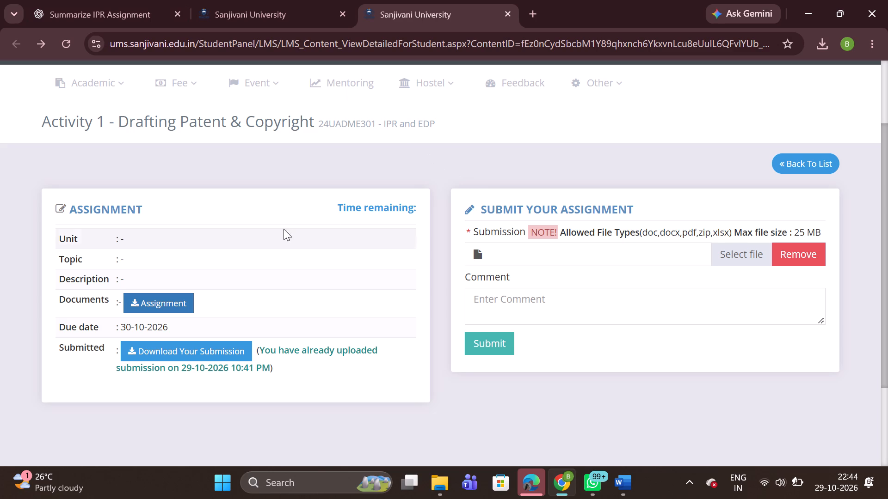
{"action": "scroll", "coordinate": [262, 172], "scroll_direction": "up", "scroll_amount": 3}
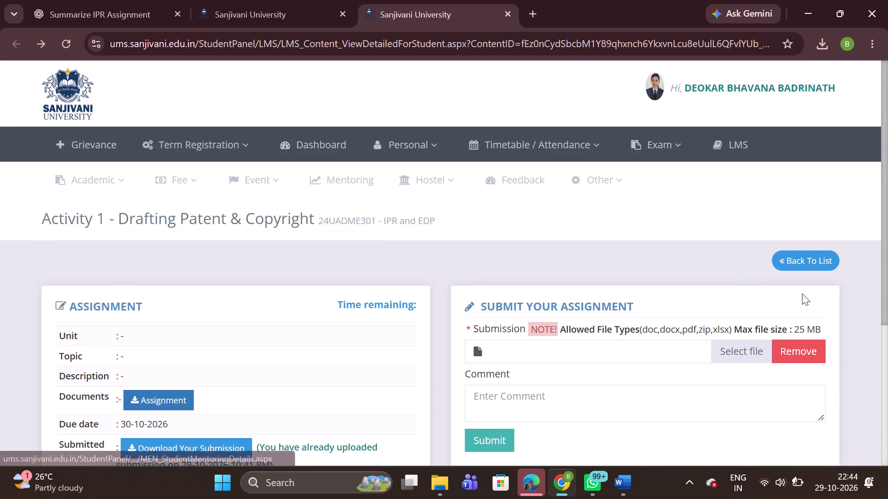
{"action": "left_click", "coordinate": [805, 259]}
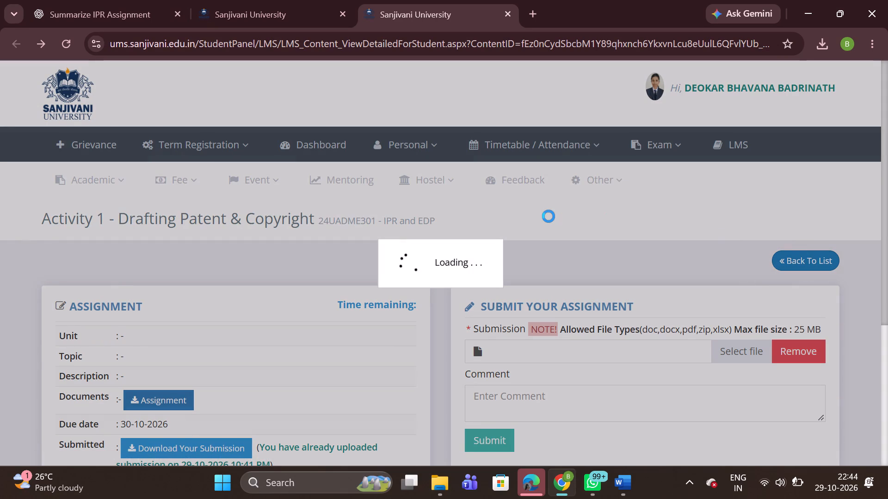